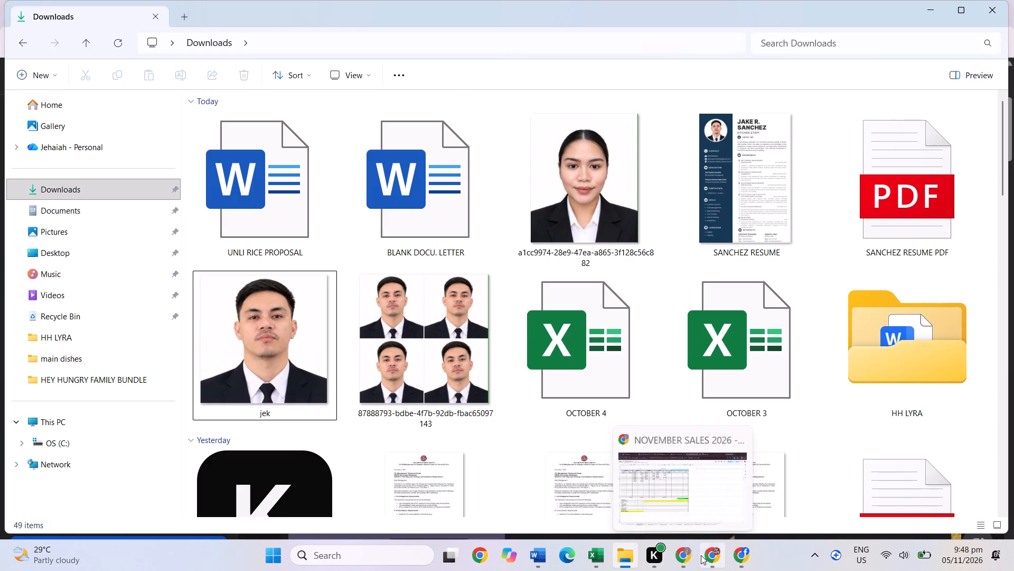
Switch to Chrome and open the NOVEMBER 2026 HEY HUNGRY INVENTORY spreadsheet from Google Drive.
left_click(686, 556)
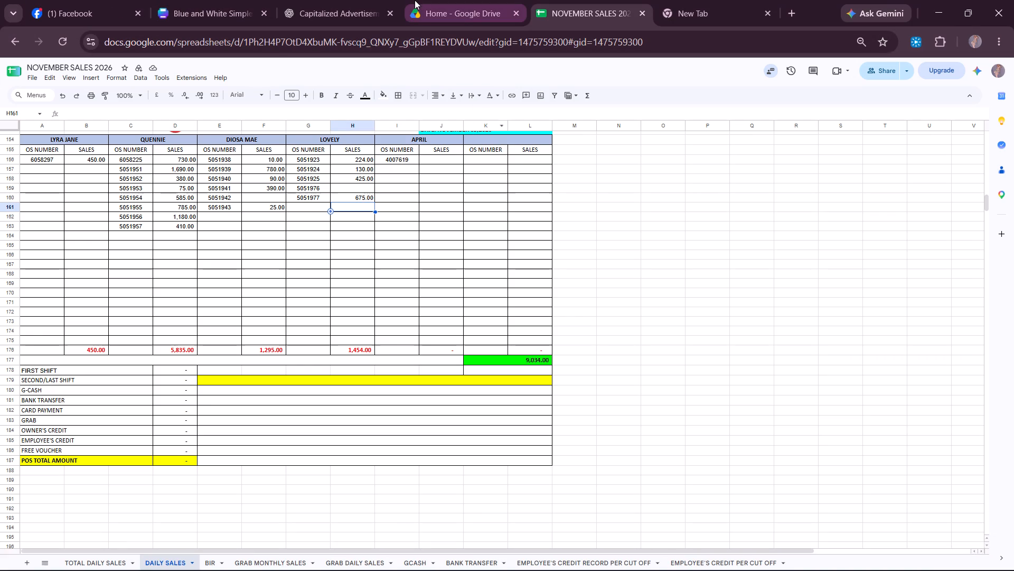
left_click(445, 4)
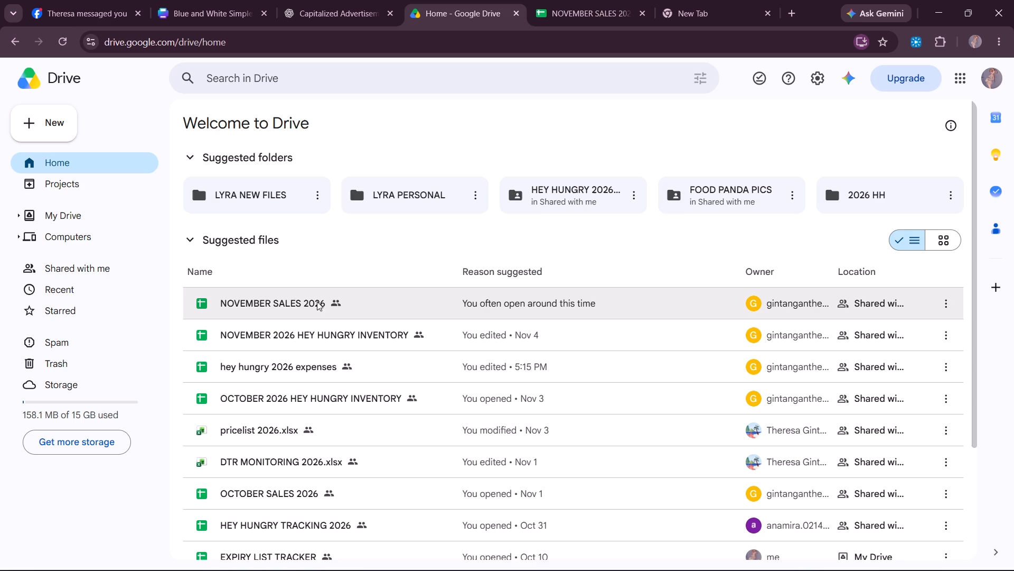
double_click(313, 340)
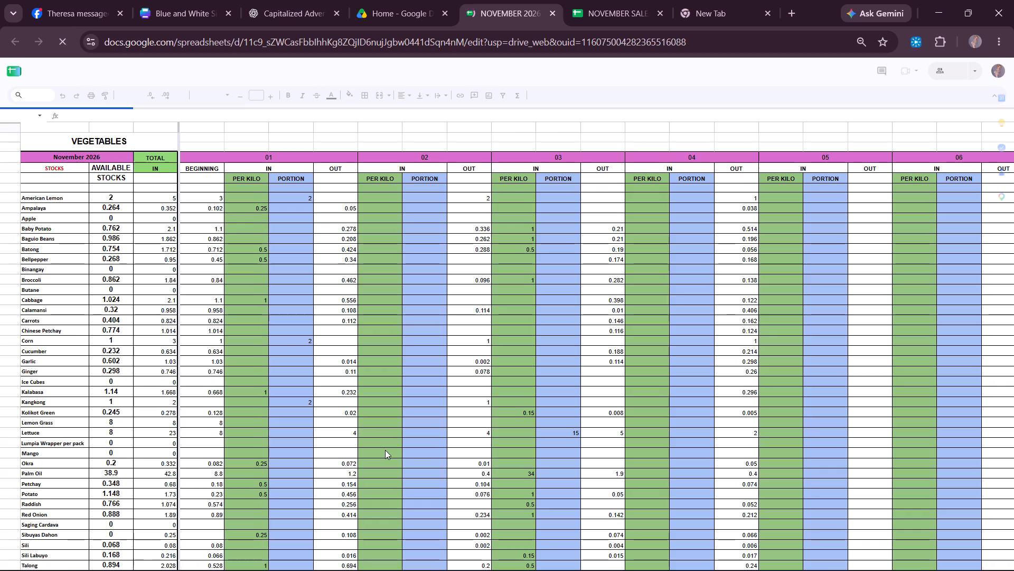
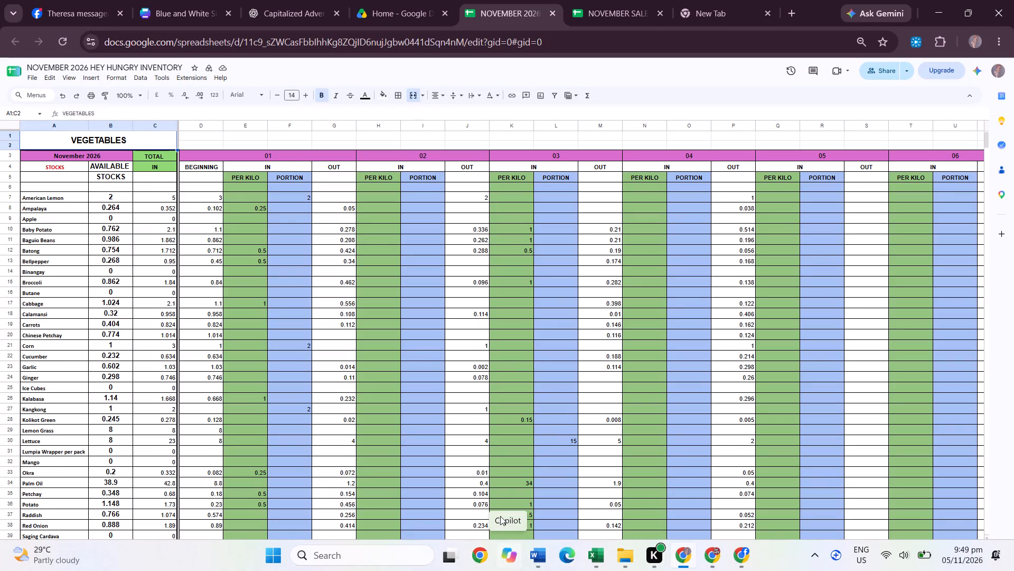
Review the daily IN and OUT stock columns on the VEGETABLES sheet, going on to day 05 of November 2026.
left_click(556, 423)
scroll(613, 402, "left", 4)
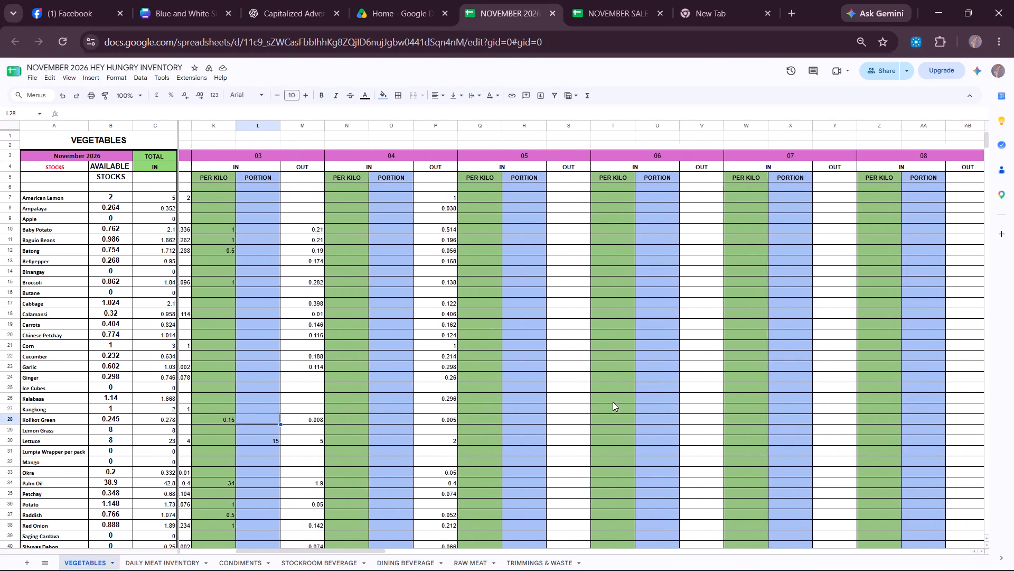
scroll(613, 402, "left", 3)
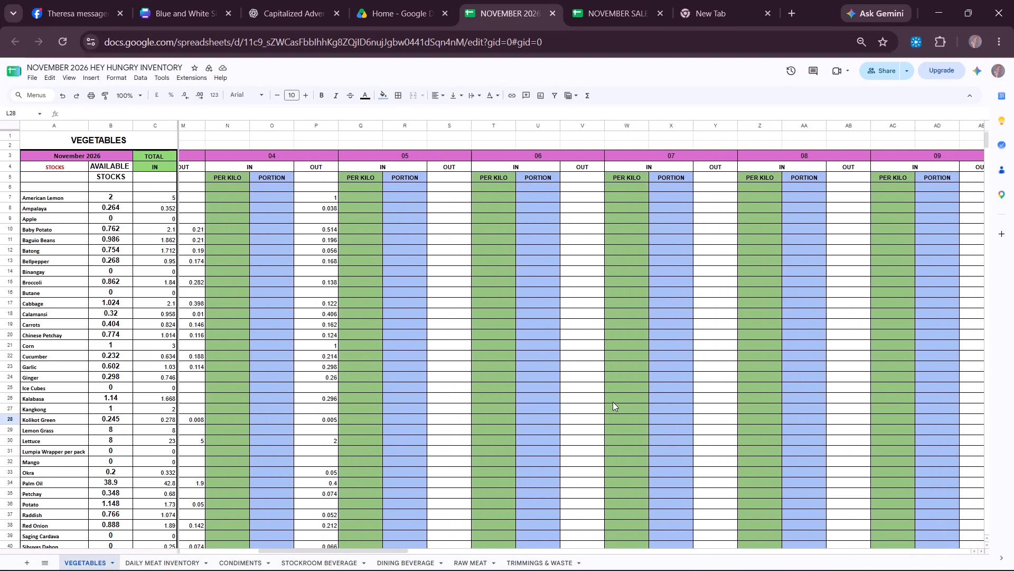
scroll(613, 402, "left", 1)
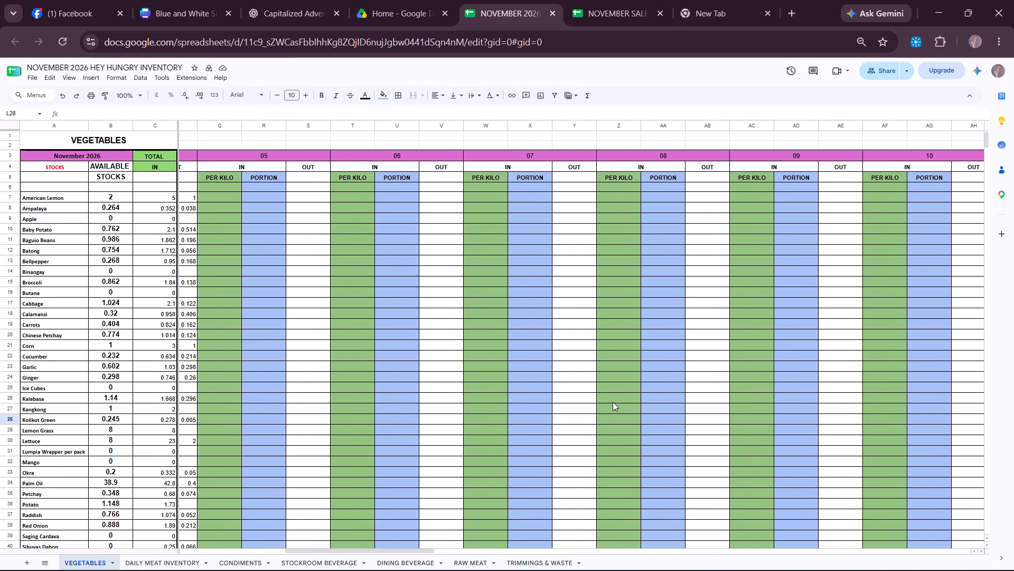
scroll(613, 402, "left", 1)
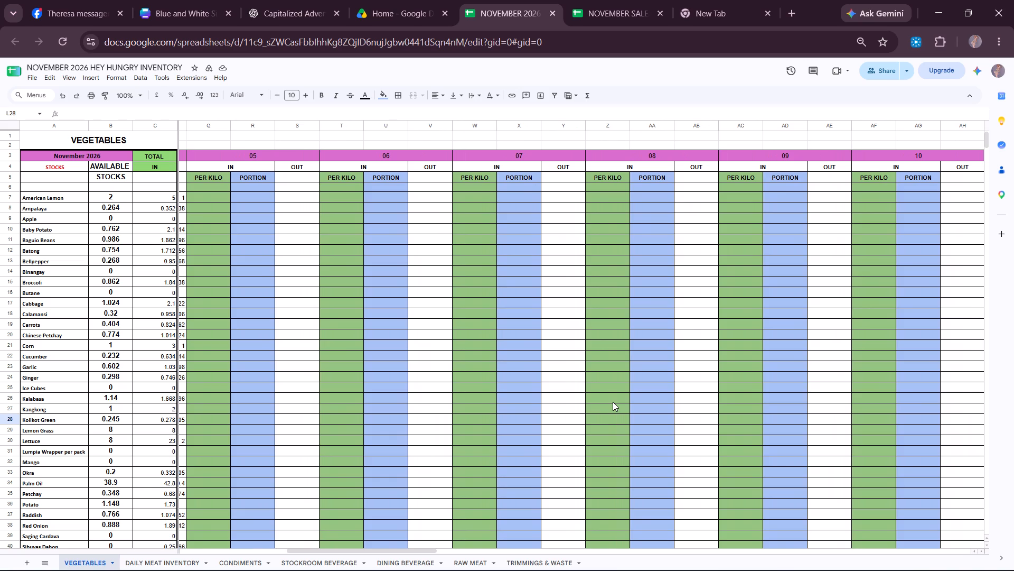
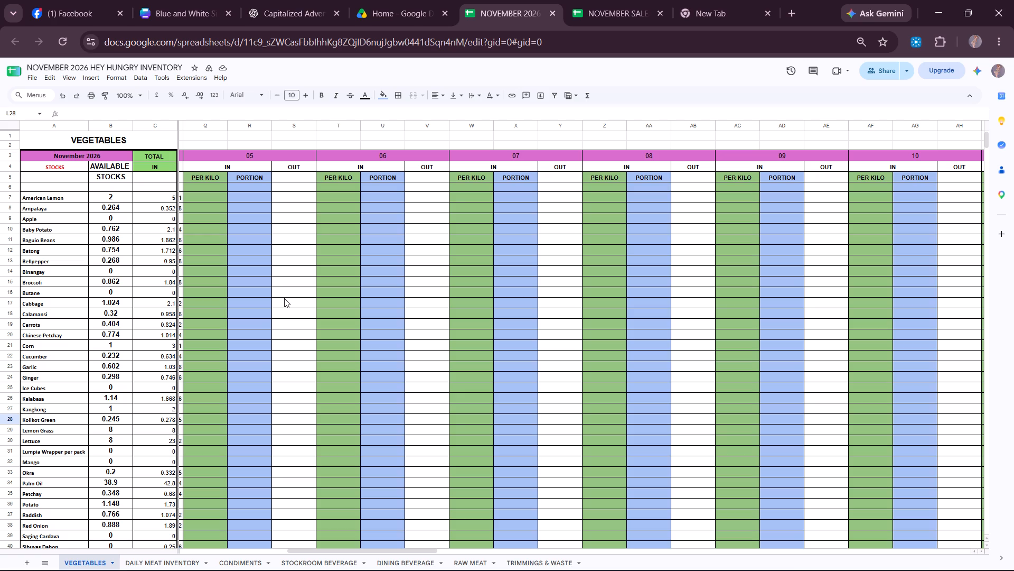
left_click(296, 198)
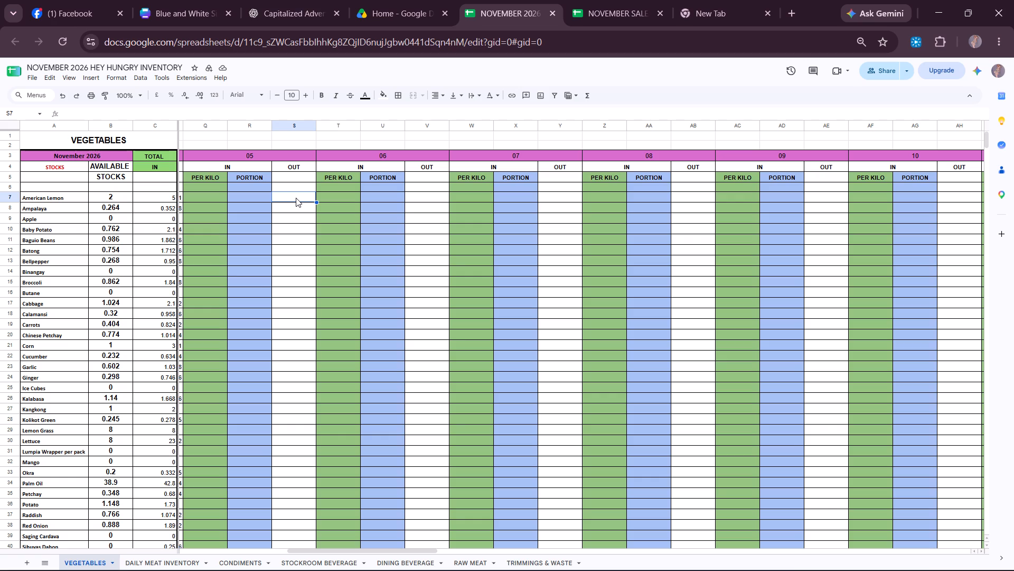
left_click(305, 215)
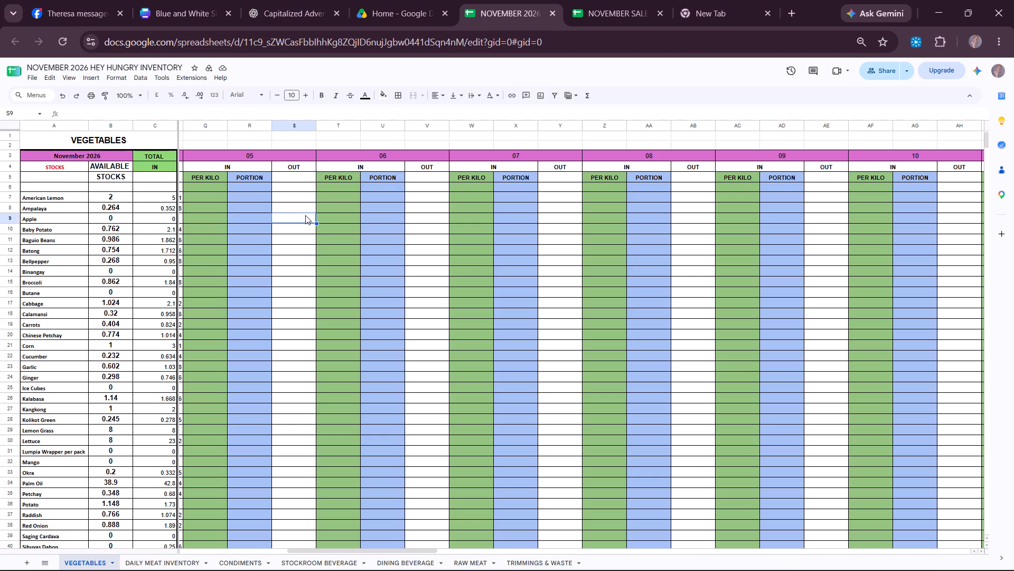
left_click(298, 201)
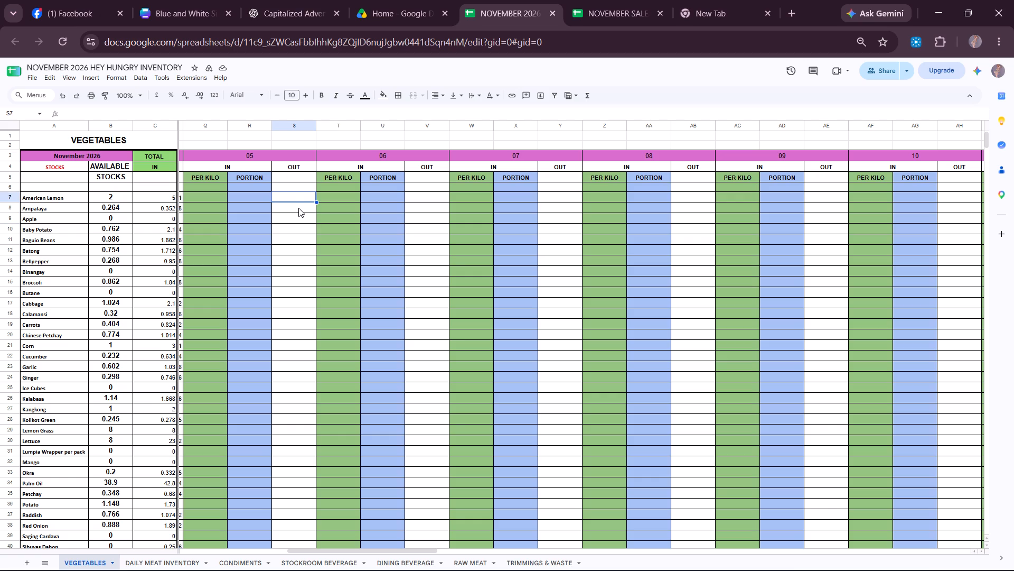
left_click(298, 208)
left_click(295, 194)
Switch to the Facebook page and check the Messenger chats.
left_click(71, 6)
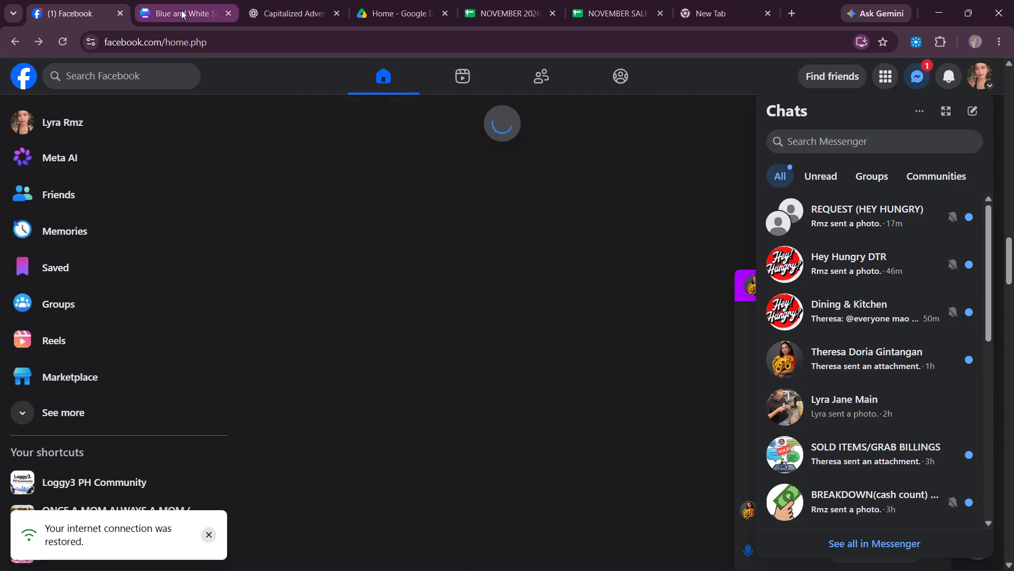
left_click(181, 10)
left_click(95, 1)
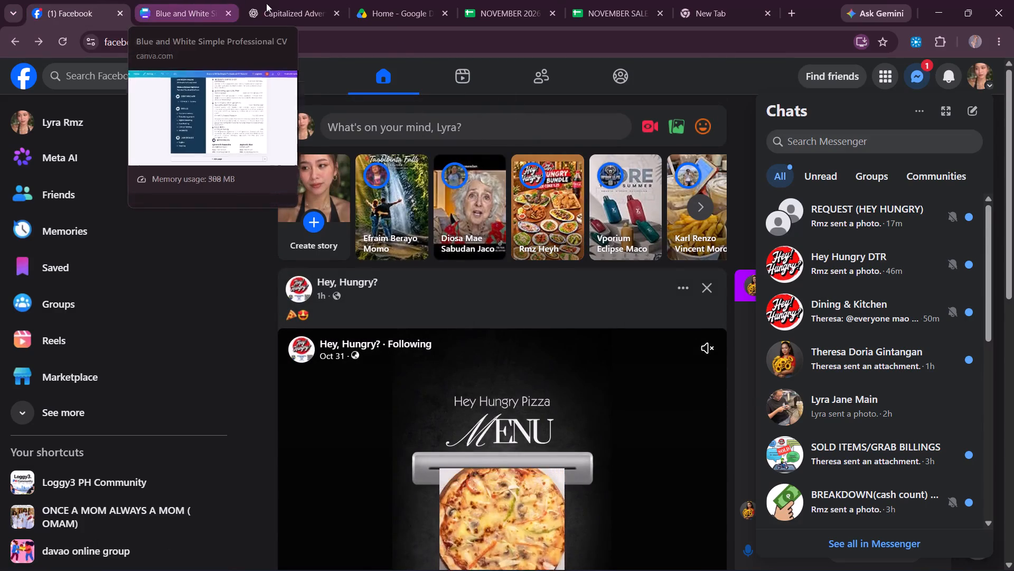
Return to the November 2026 inventory spreadsheet and enter .098 as the day 05 OUT quantity for Baby Potato on the VEGETABLES sheet.
left_click(477, 1)
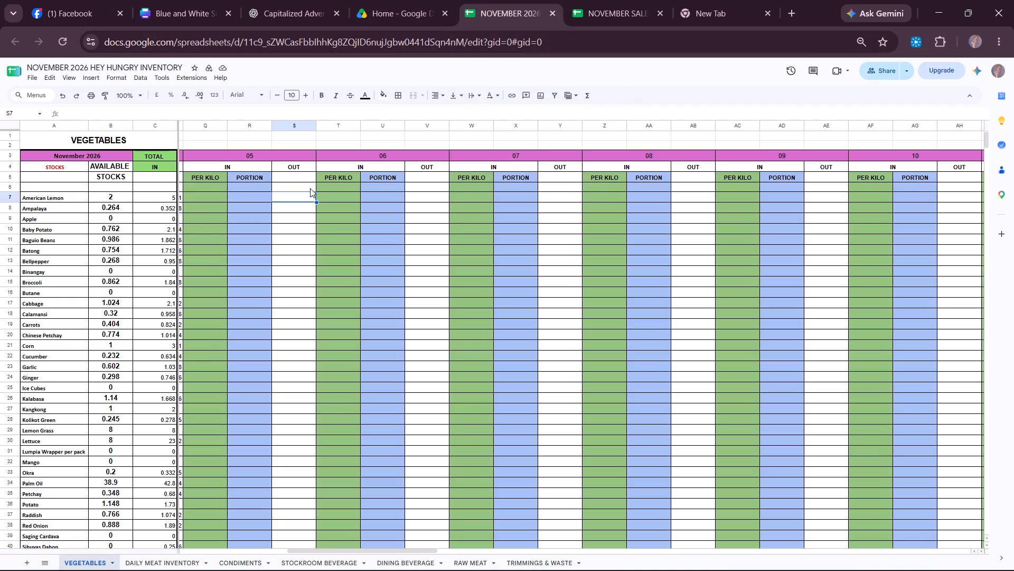
key("Down")
key("Down")
key("Down")
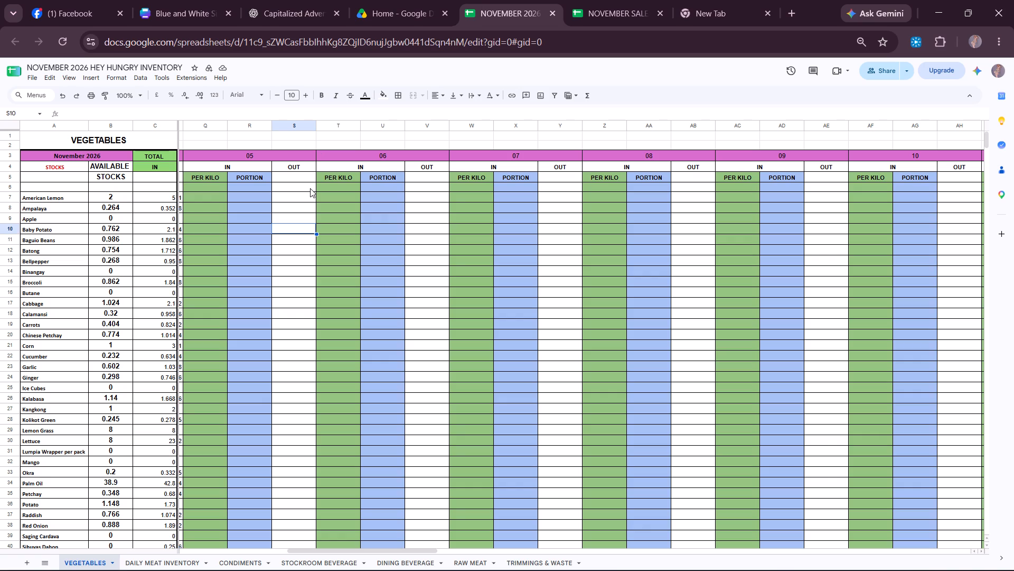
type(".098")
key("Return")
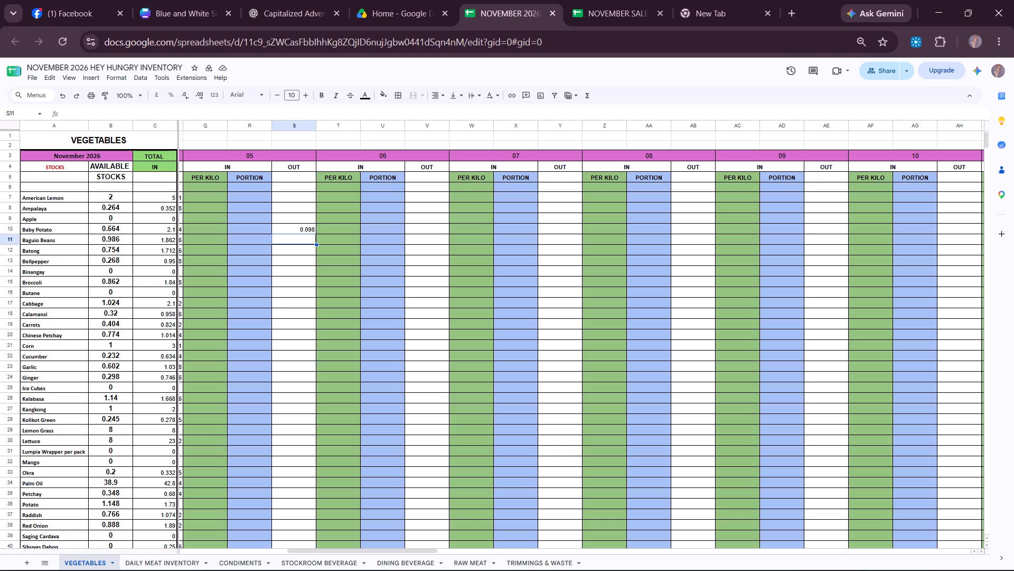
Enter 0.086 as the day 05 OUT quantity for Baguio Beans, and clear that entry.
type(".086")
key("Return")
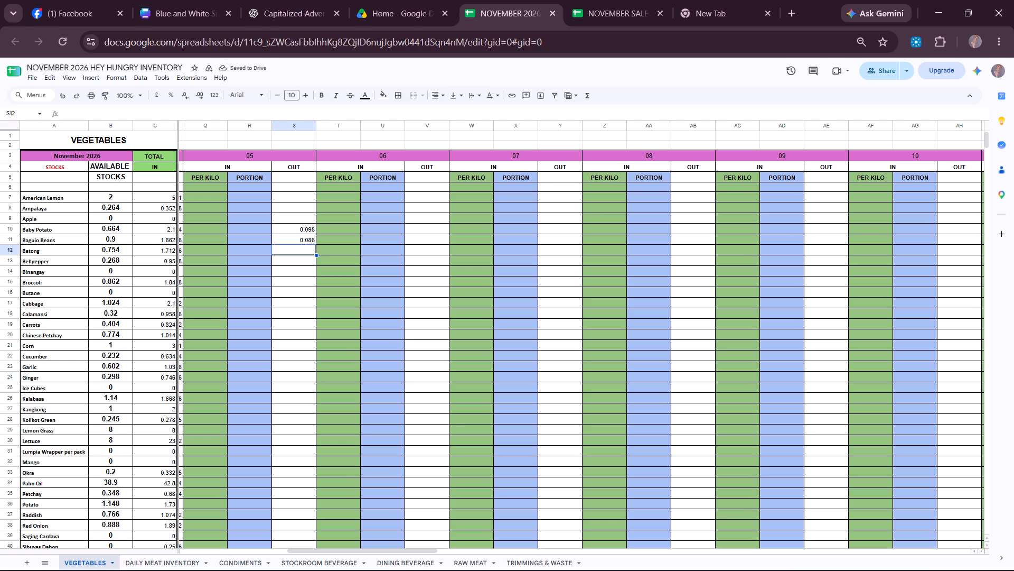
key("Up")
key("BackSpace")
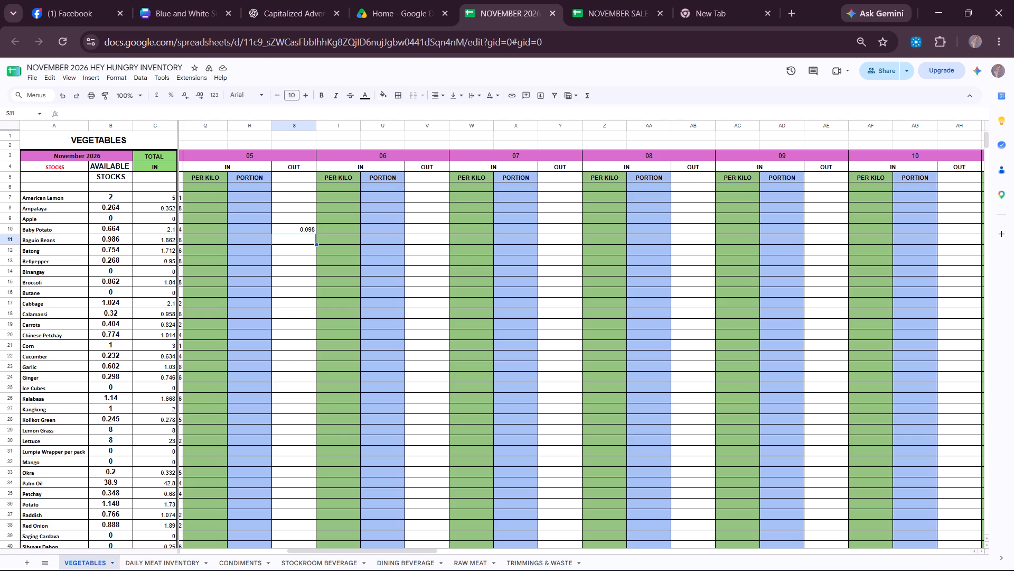
Record the day 05 OUT quantities: 0.078 for Baguio Beans, 0.096 for Batong and 0.094 for Bellpepper.
type(".078")
key("Return")
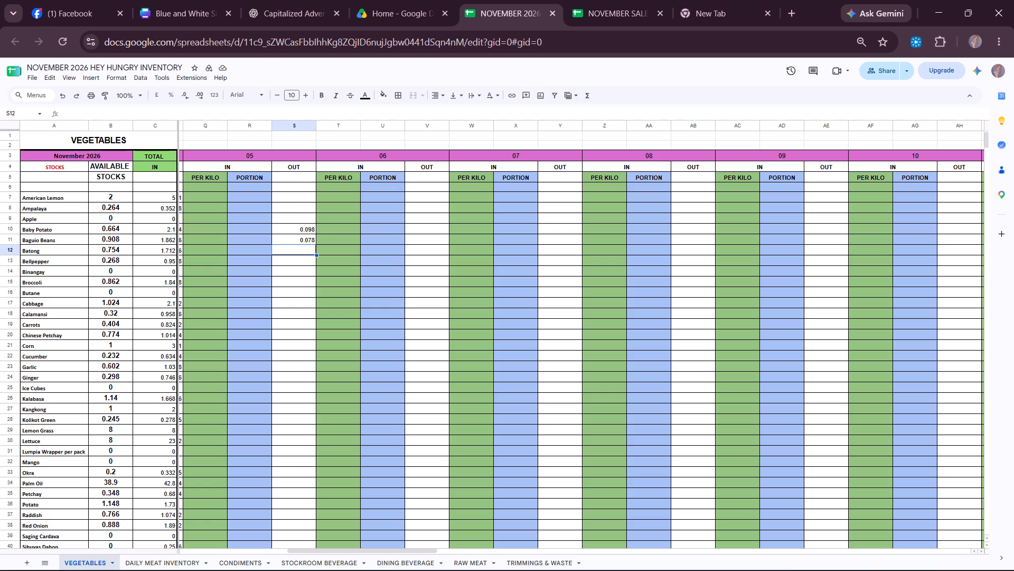
type(".096")
key("Down")
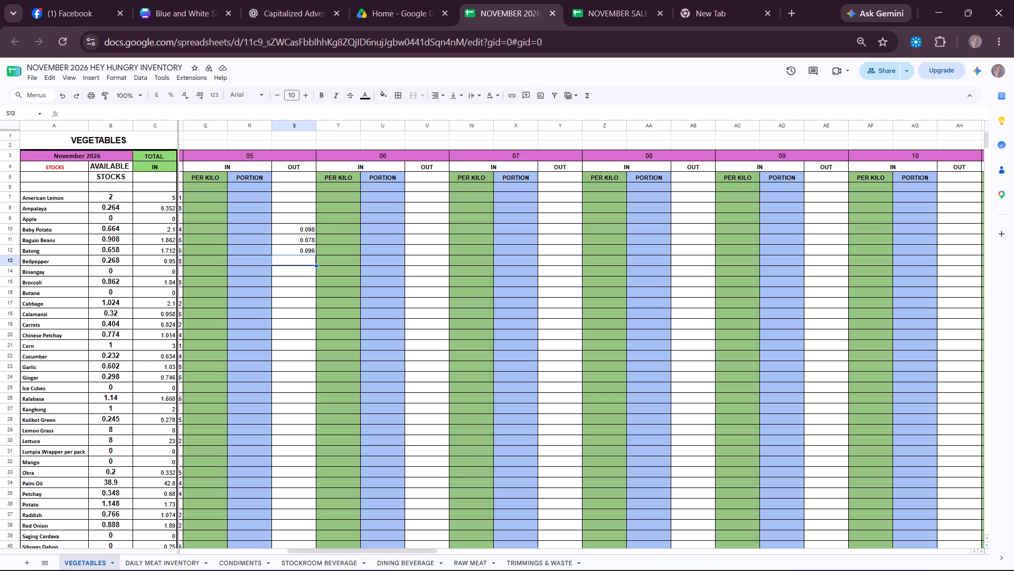
type(".094")
key("Down")
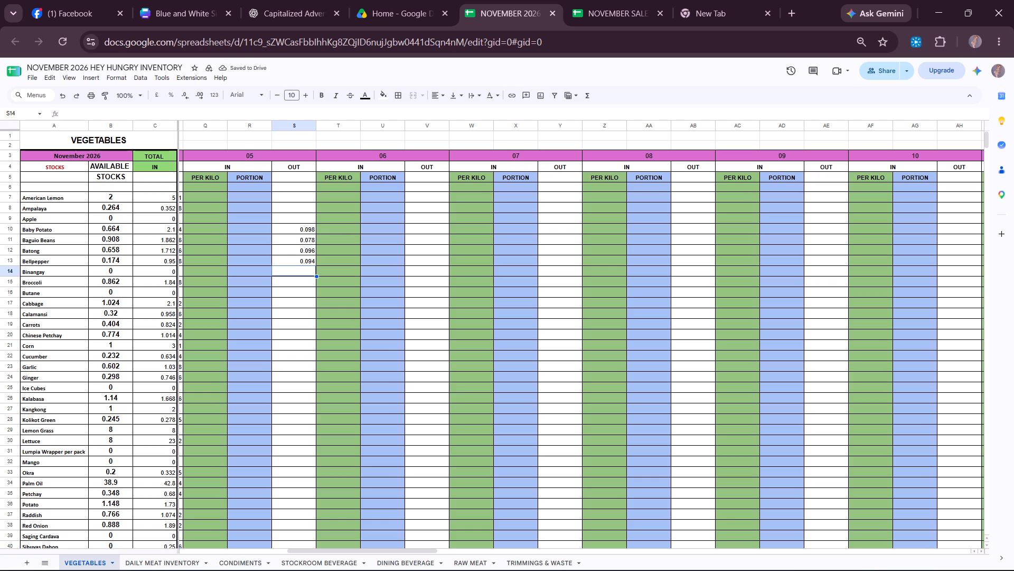
Go to the day 05 OUT cell for Broccoli, skipping Binangay.
key("Down")
key("Down")
key("Up")
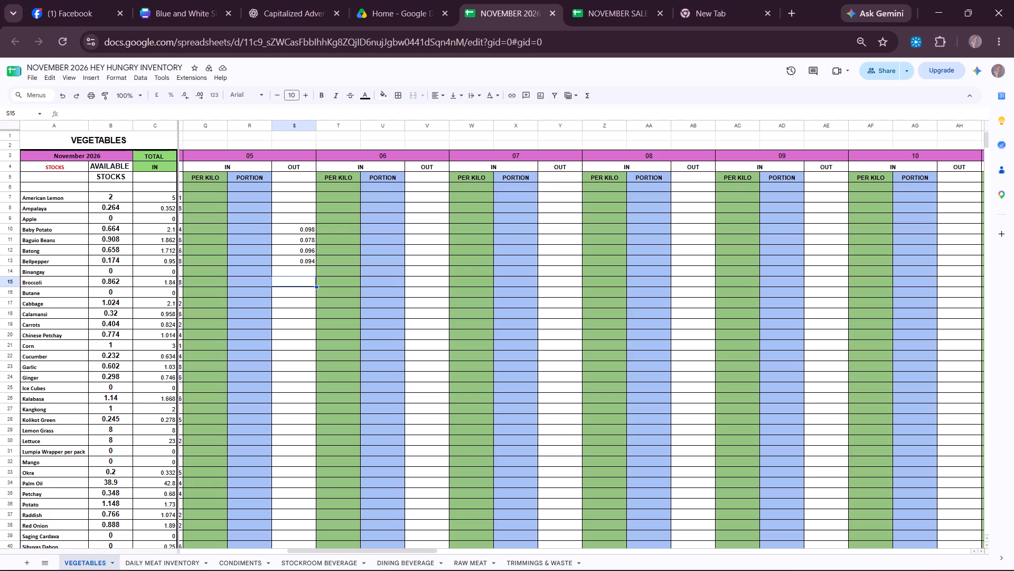
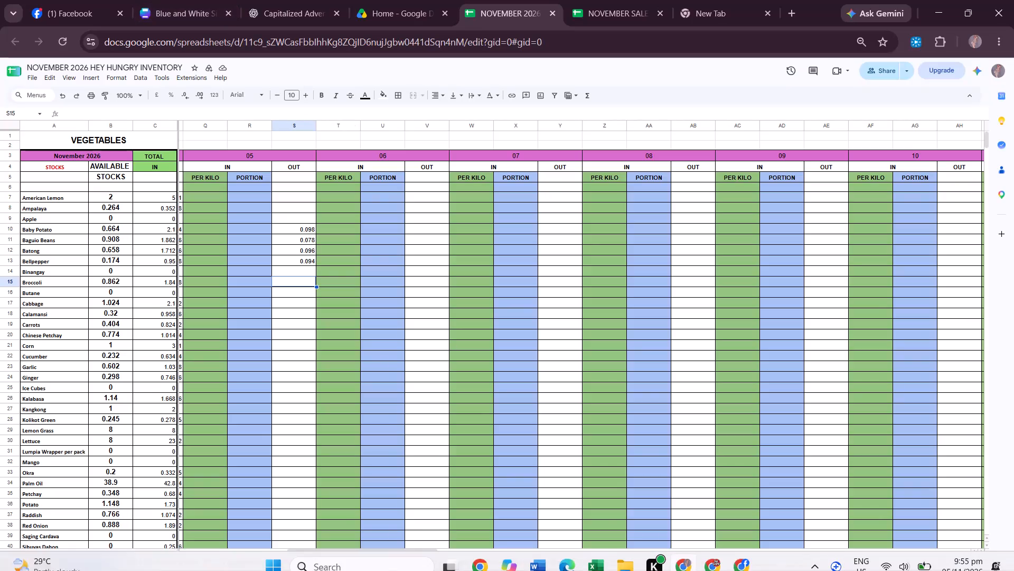
Record 0.030 as the day 05 OUT quantity for Broccoli on the VEGETABLES sheet.
left_click(327, 322)
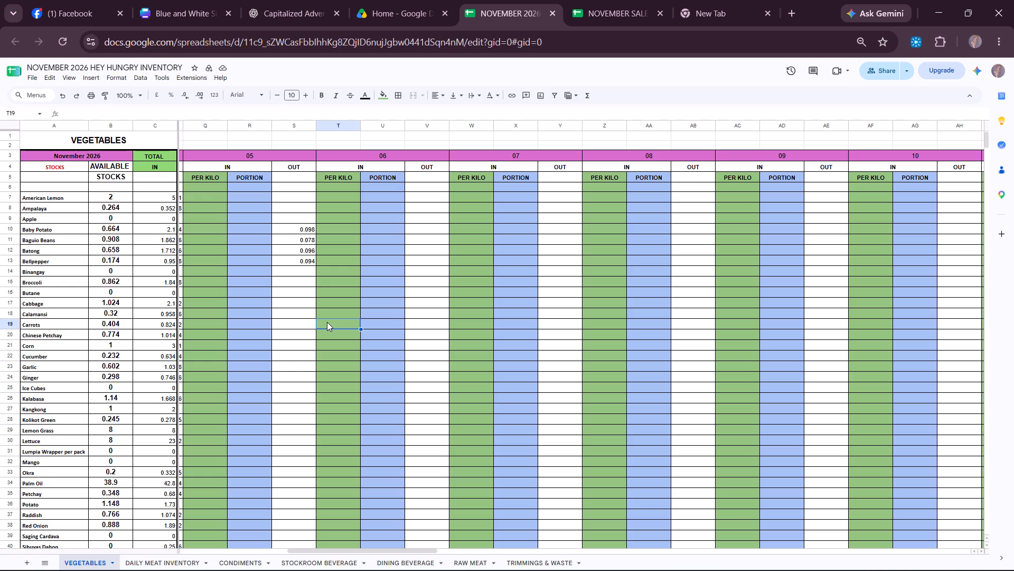
left_click(311, 289)
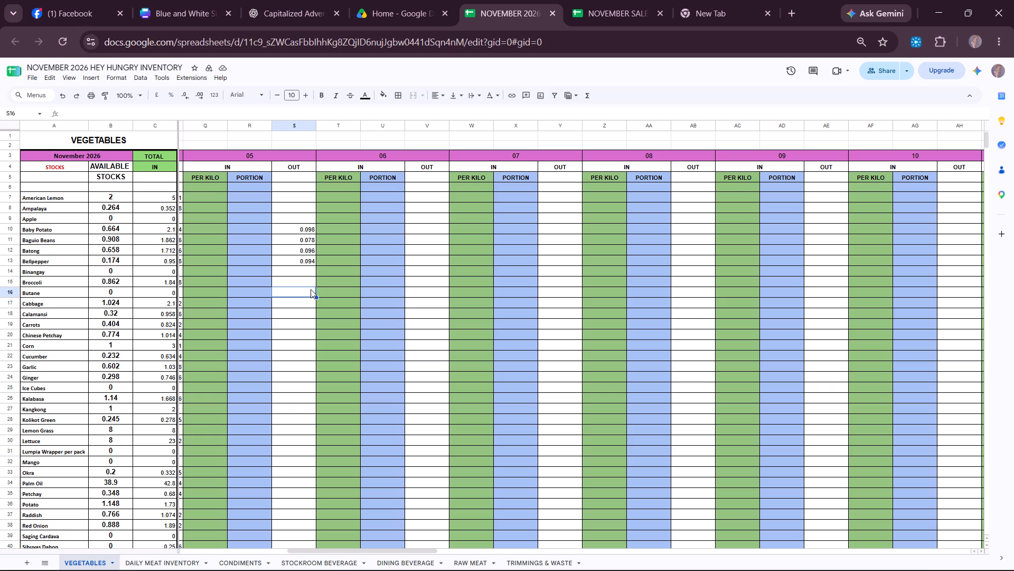
key("Up")
key("Down")
key("Up")
key("Up")
key("Down")
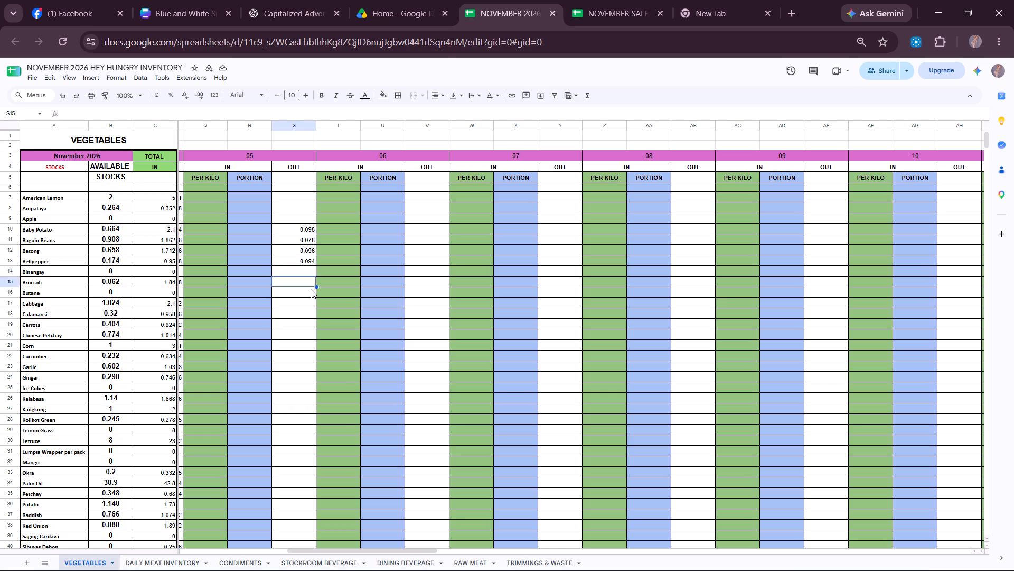
type(".030")
key("Down")
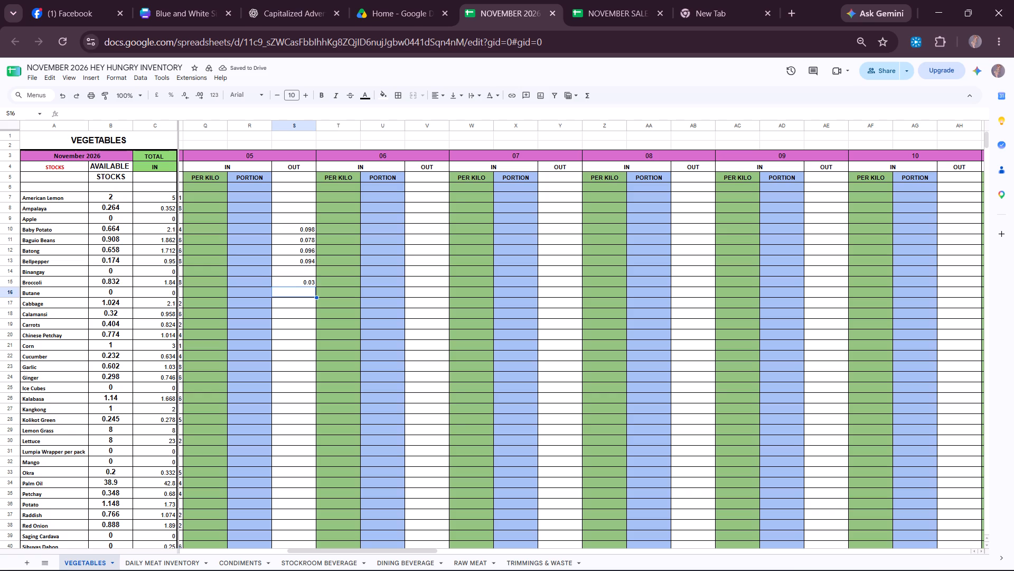
Go to the day 05 OUT cell for Cabbage, skipping Butane.
key("Down")
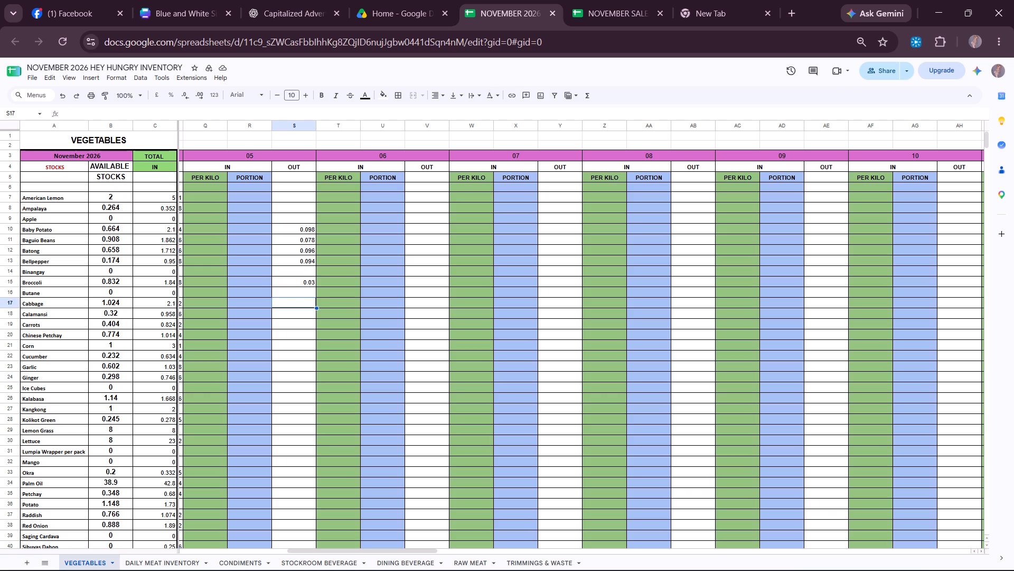
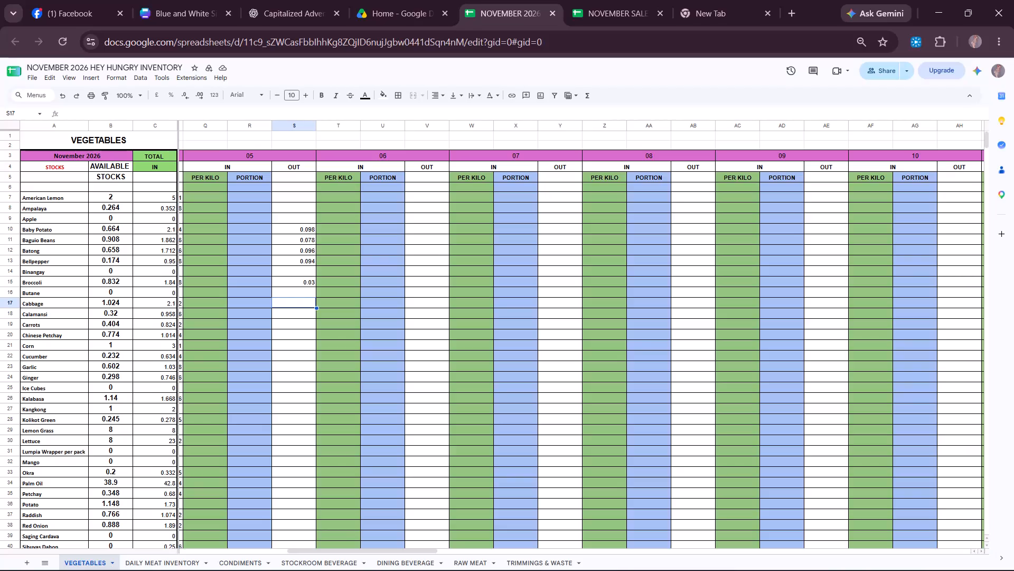
Record 0.488 as the day 05 OUT quantity for Cabbage on the VEGETABLES sheet.
type(".488")
key("Down")
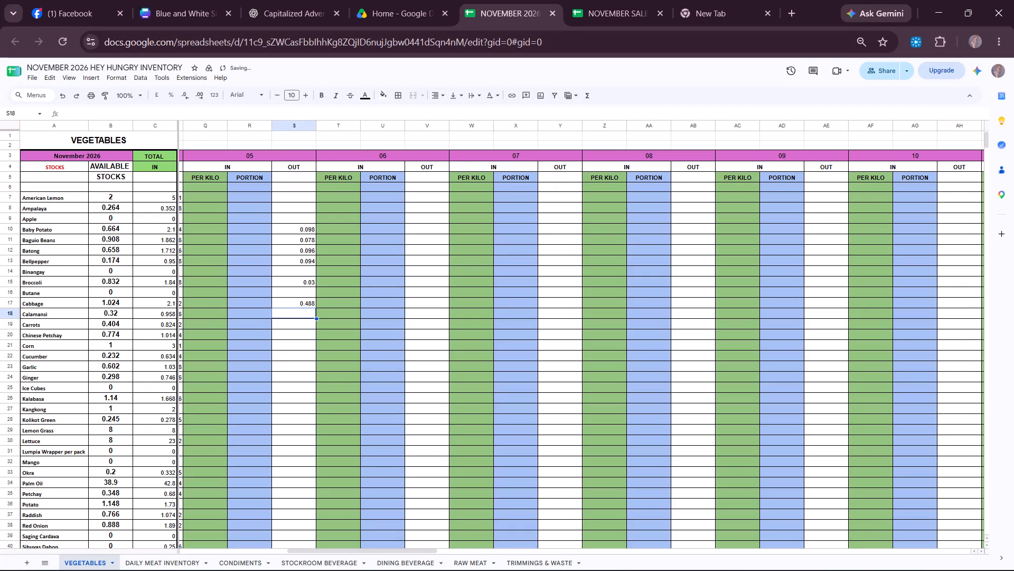
key("Up")
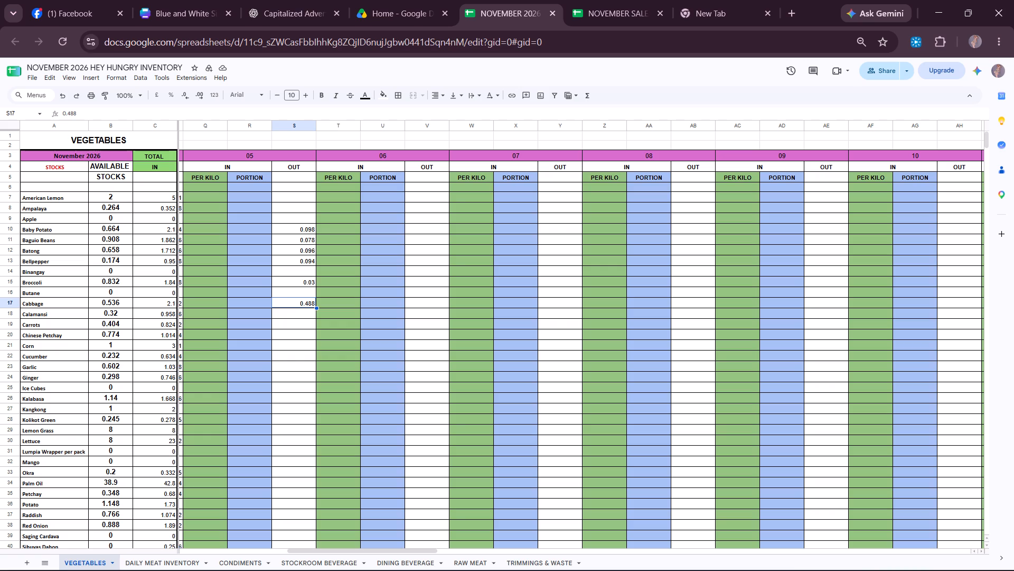
key("Down")
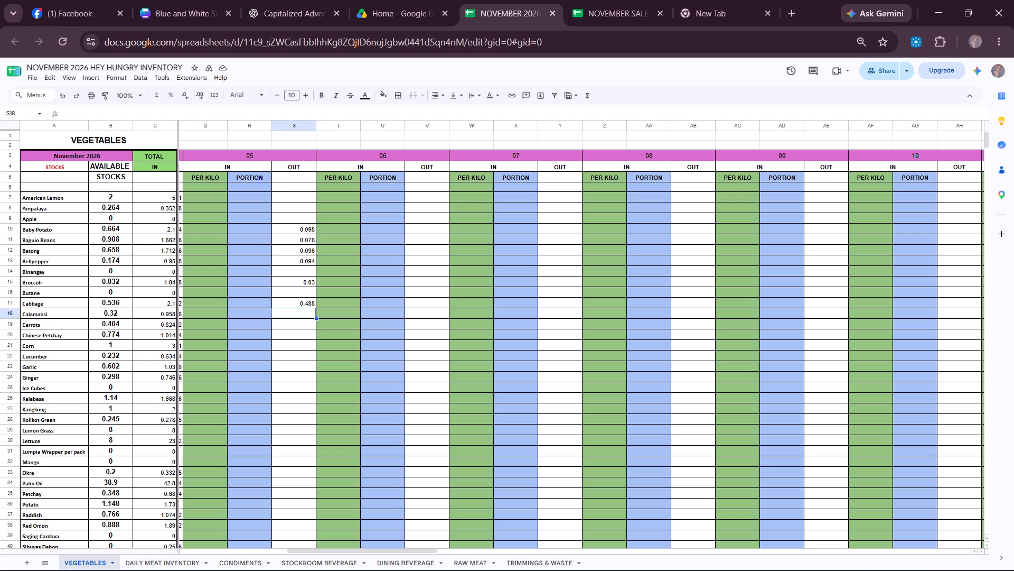
Record 0.124 as the day 05 OUT quantity for Calamansi on the VEGETABLES sheet.
type(".124")
key("Down")
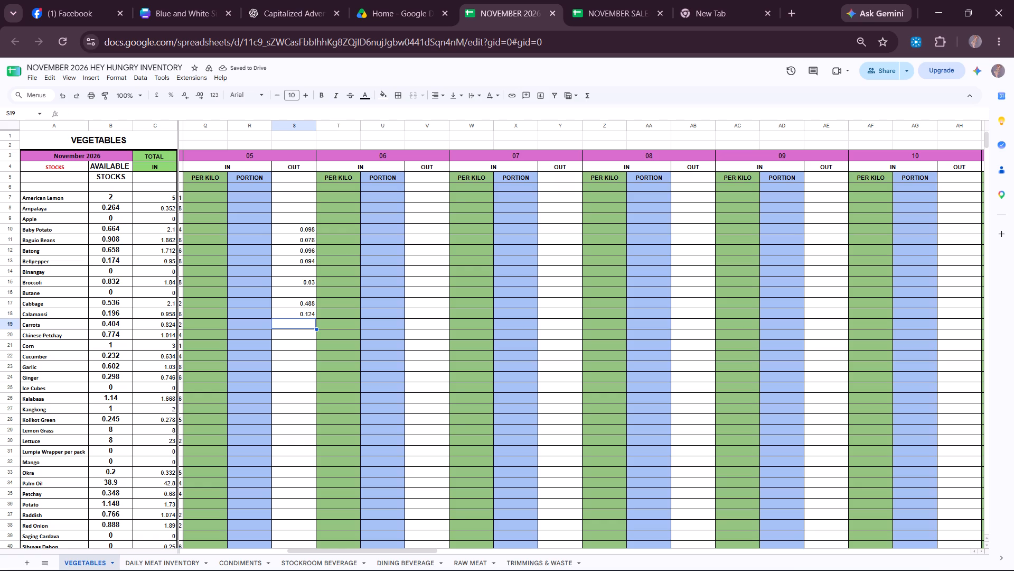
Go to the day 05 OUT cell for Cucumber, skipping Carrots, Chinese Petchay and Corn.
key("Down")
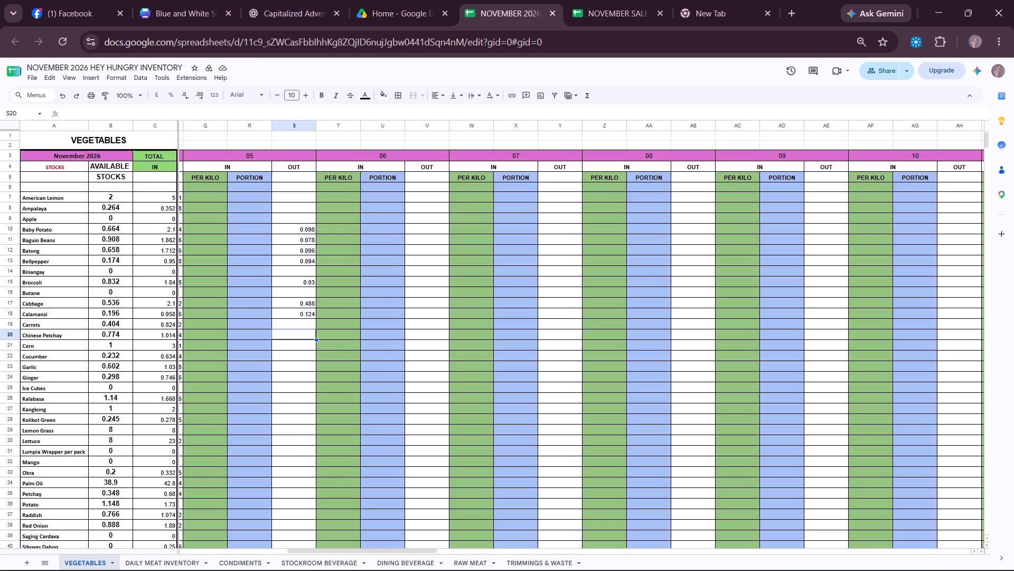
key("Down")
key("Down")
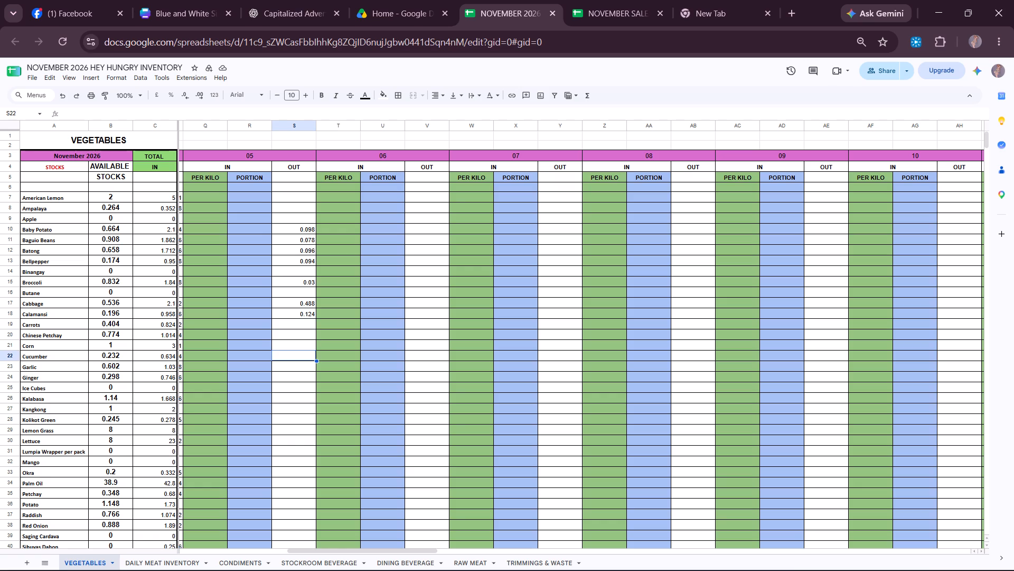
scroll(311, 289, "down", 2)
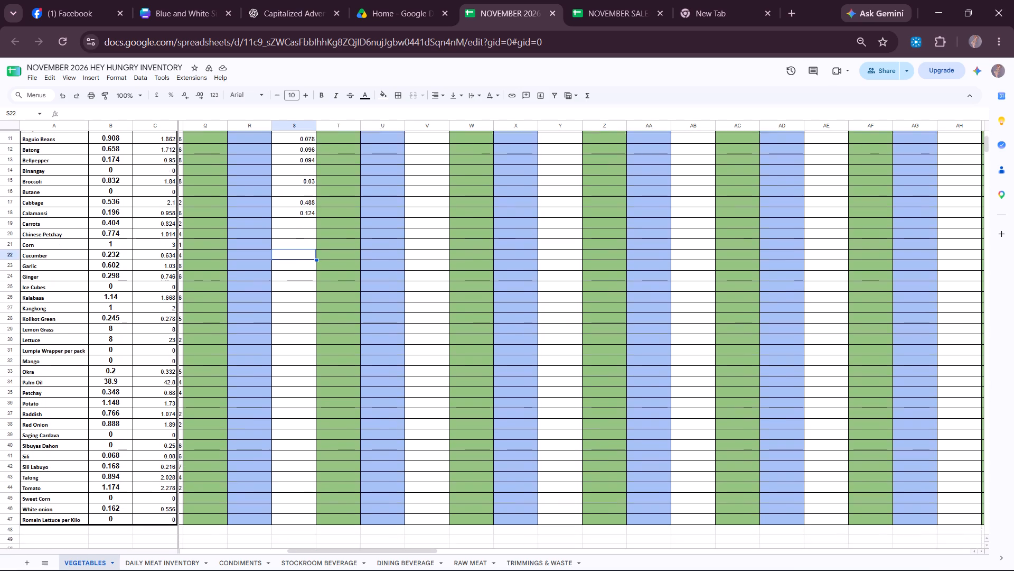
scroll(311, 289, "down", 1)
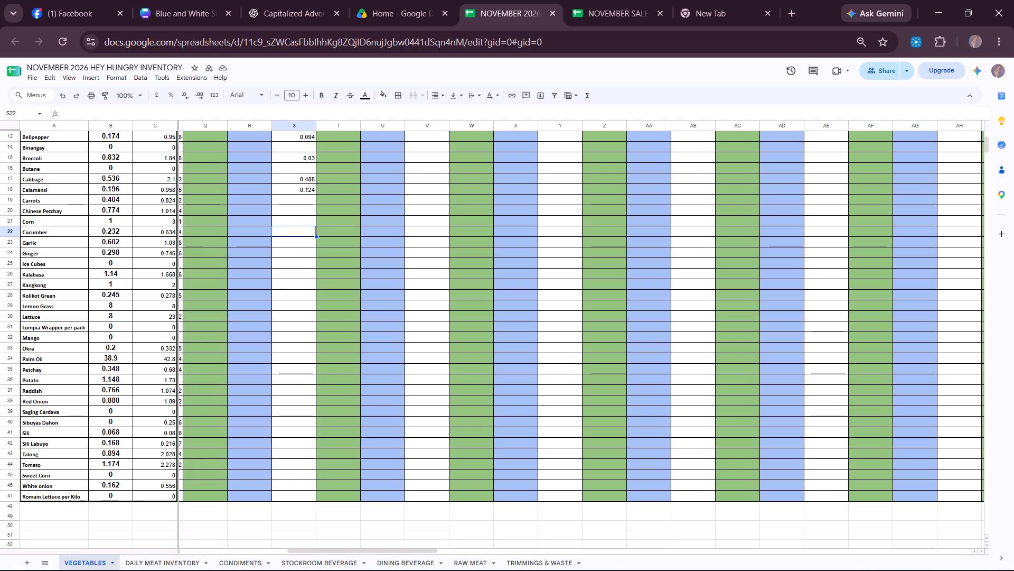
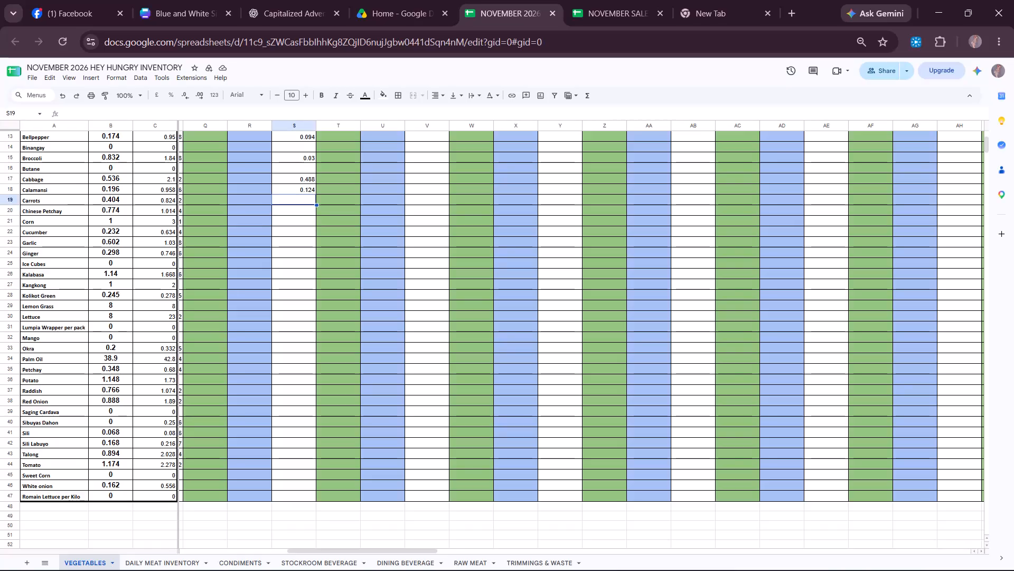
Record 0.232 as the day 05 OUT quantity for Cucumber on the VEGETABLES sheet.
key("Down")
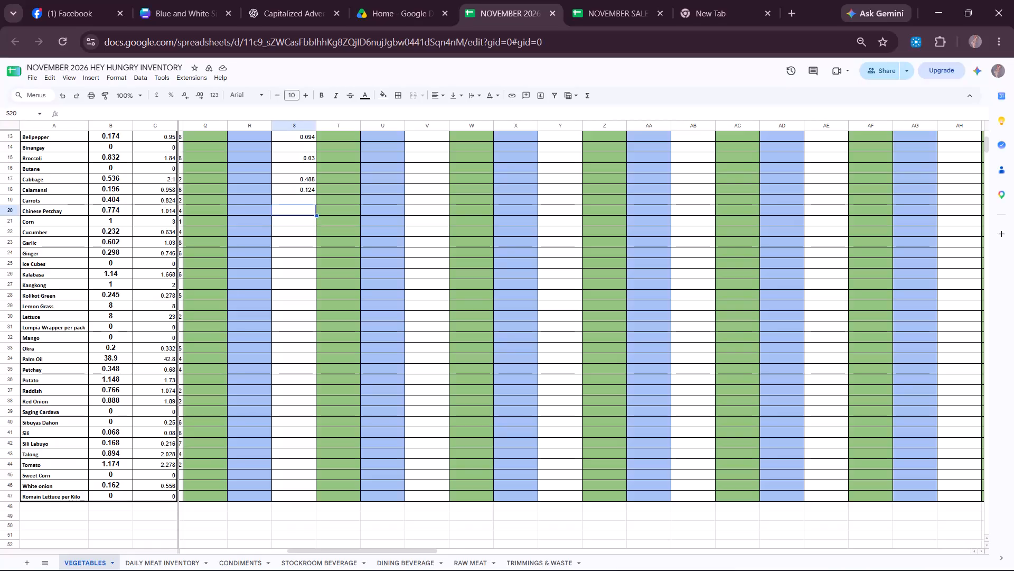
key("Down")
key("Down")
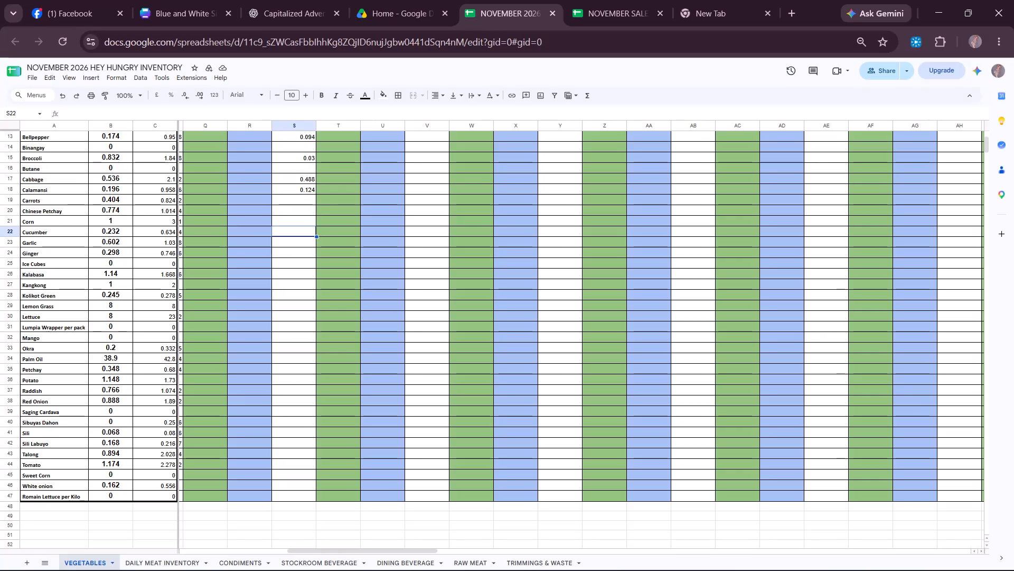
type(".23")
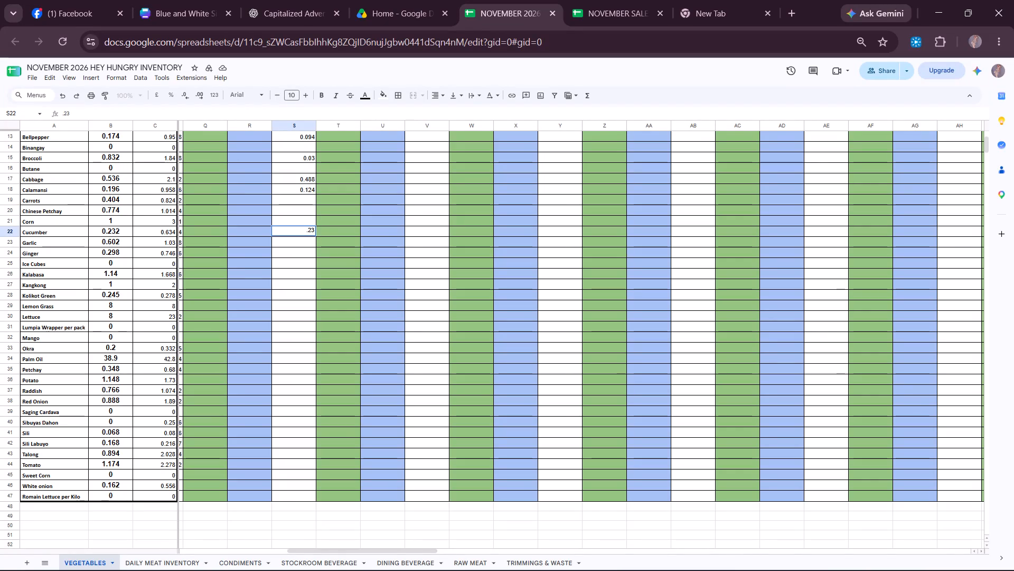
key("2")
key("Down")
key("Up")
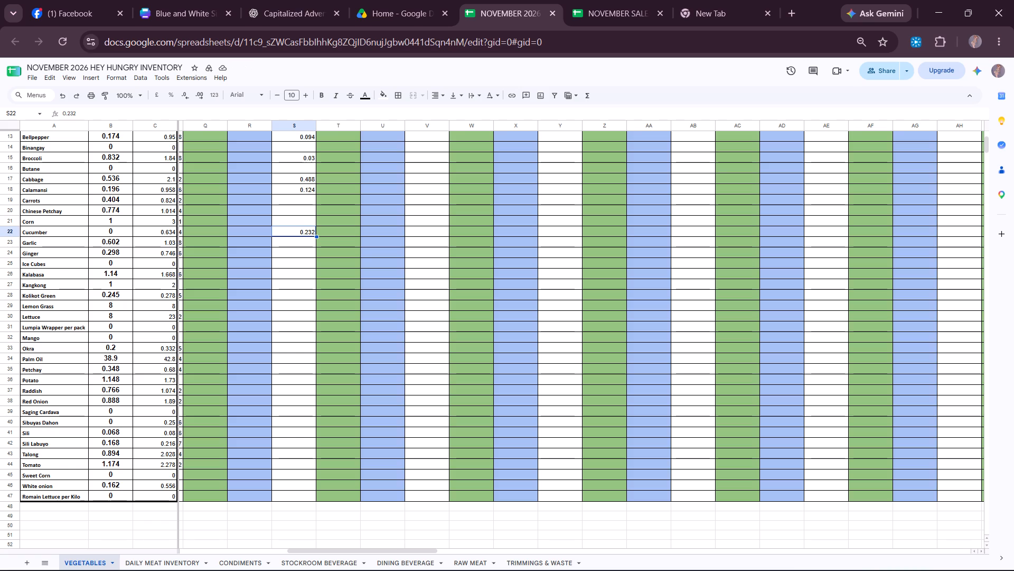
Record the day 05 OUT quantities 0.014 for Garlic and 0.086 for Ginger.
key("Down")
scroll(311, 289, "down", 1)
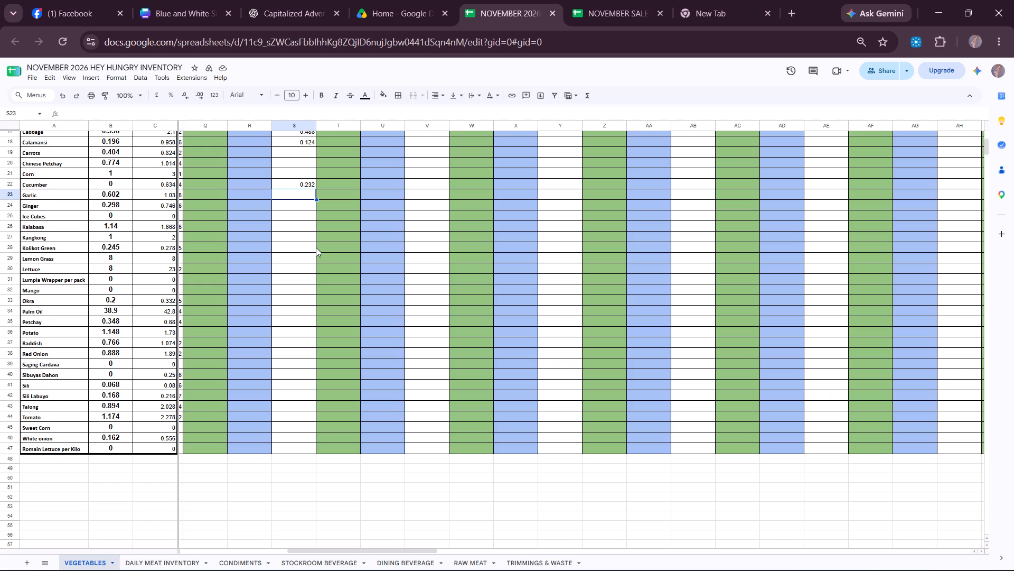
type(".014")
key("Down")
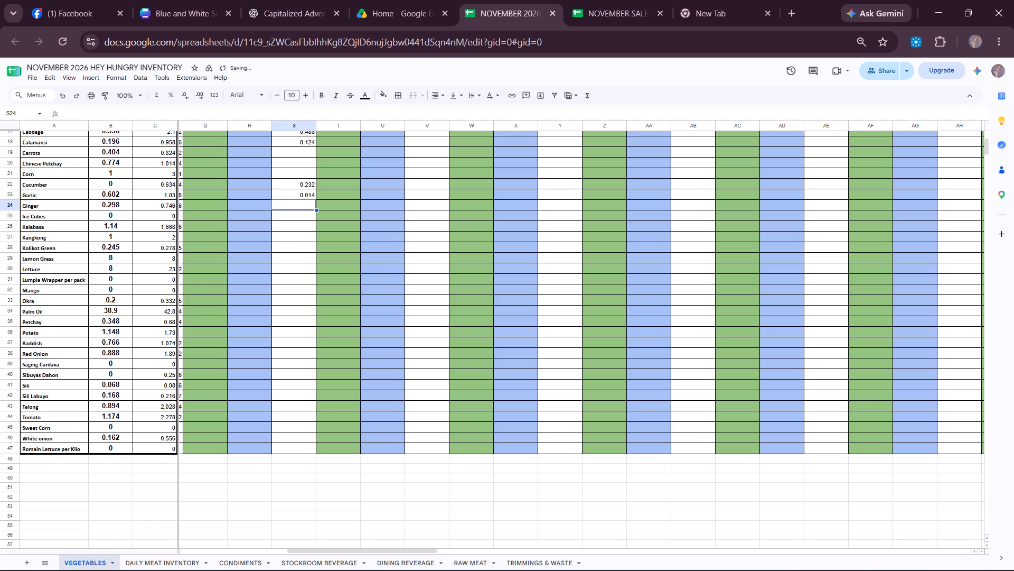
key("Up")
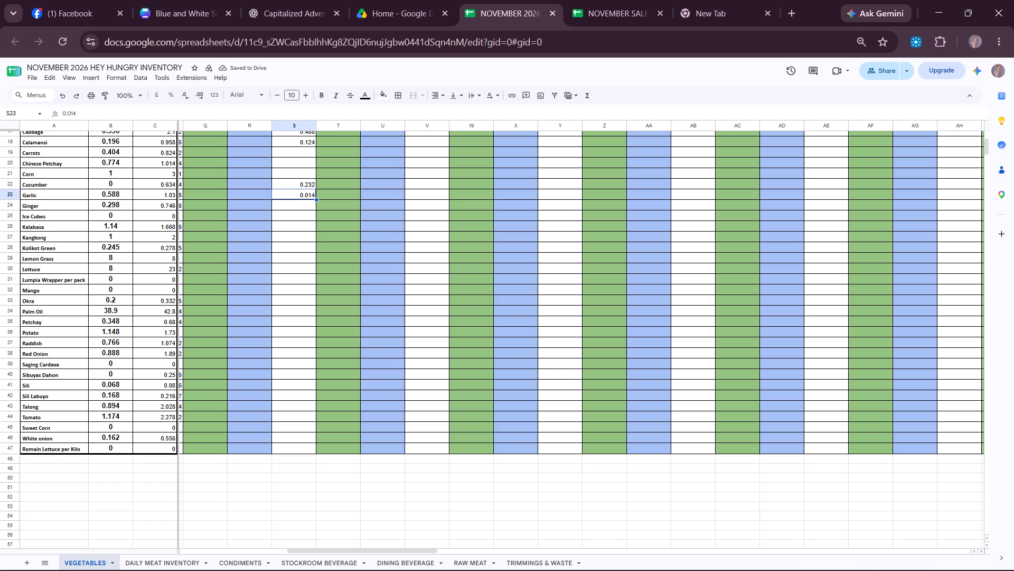
key("Down")
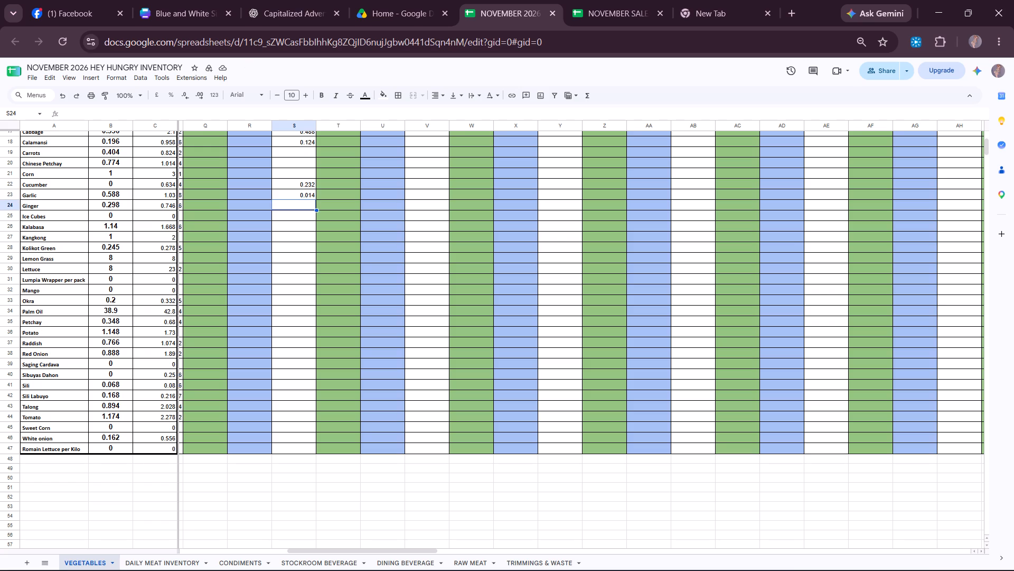
type(".086")
key("Return")
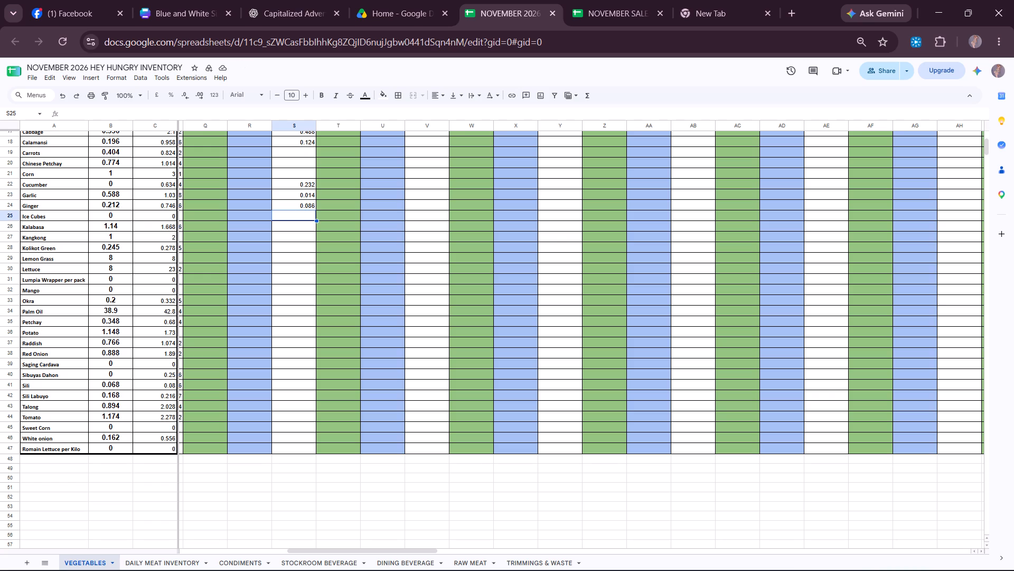
Skip Ice Cubes and Kalabasa, and record the day 05 OUT quantities 1 for Kangkong and 0.017 for Kolikot Green.
key("Down")
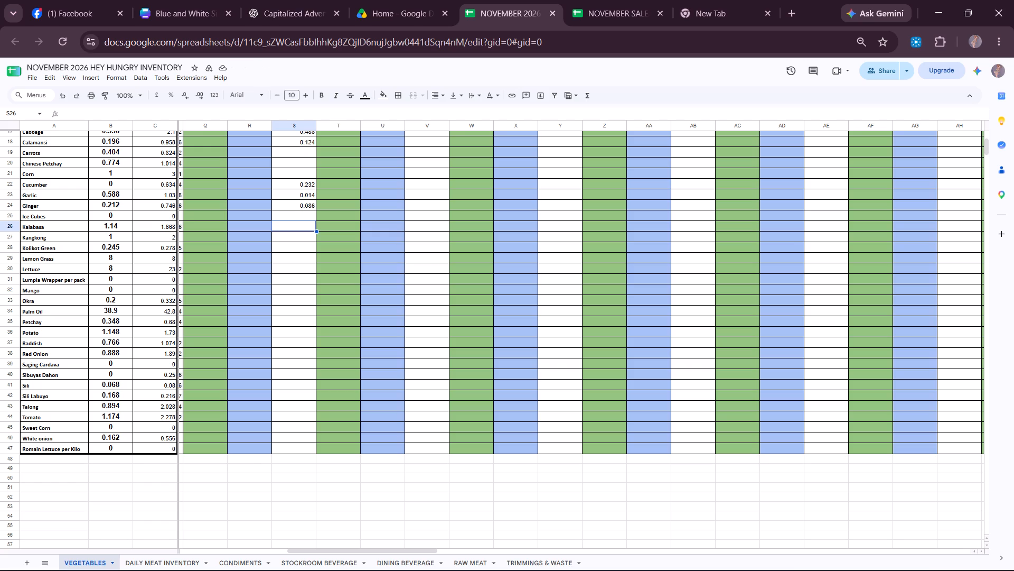
key("Down")
key("1")
key("Down")
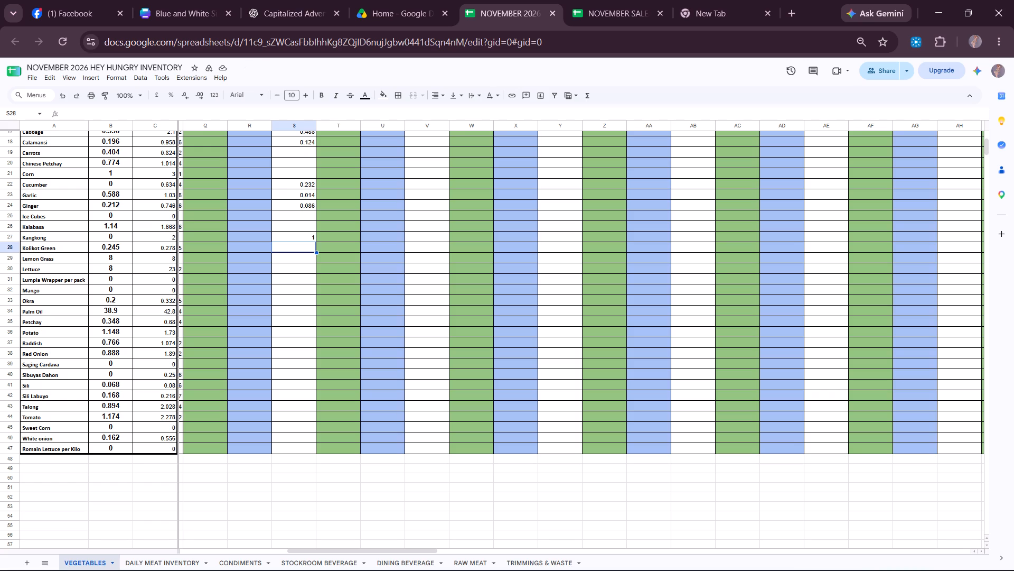
type(".017")
key("Down")
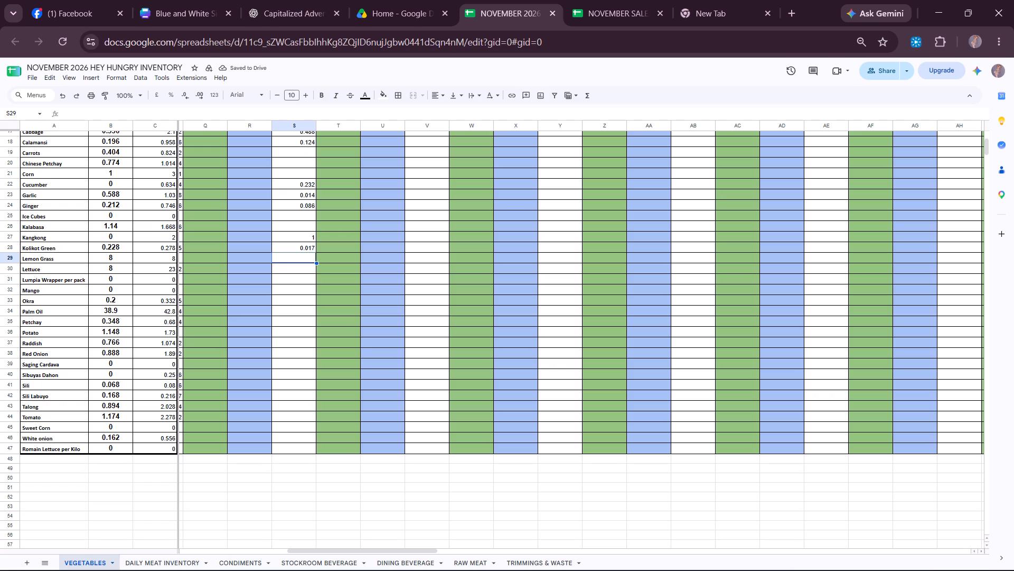
Record the day 05 OUT quantities 2 for Lemon Grass and 3 for Lettuce.
key("2")
key("Down")
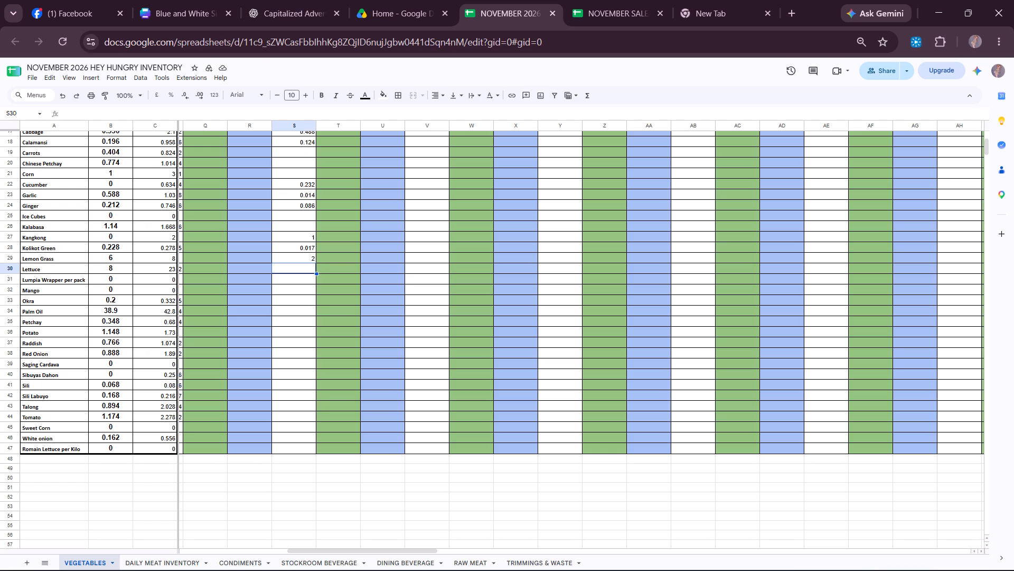
key("3")
key("Down")
key("Up")
Leave Lumpia Wrapper, Mango and Okra blank, and record the day 05 OUT quantities 1.2 for Palm Oil and 0.1 for Petchay.
key("Down")
key("Down")
key("Down")
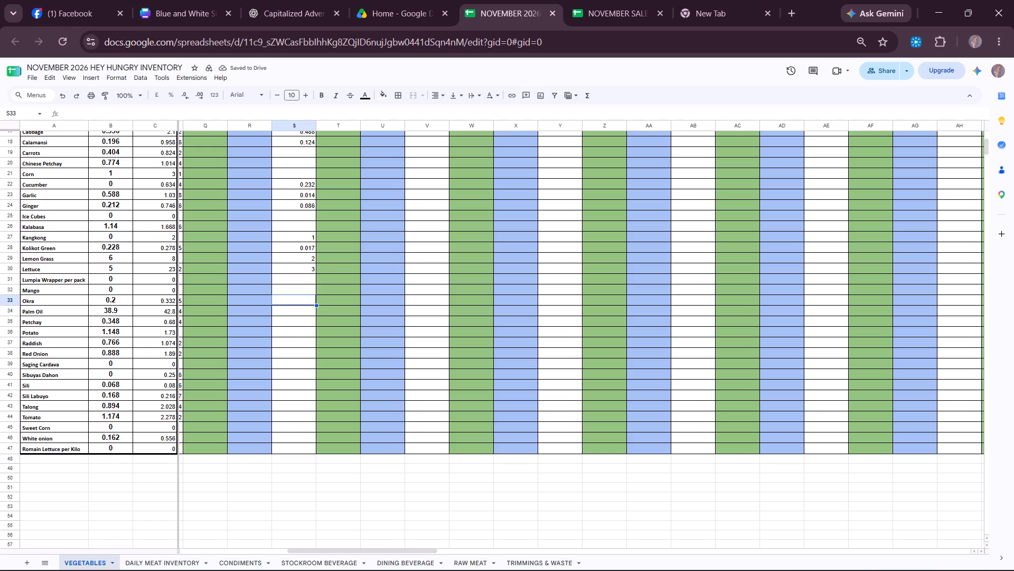
scroll(314, 253, "down", 1)
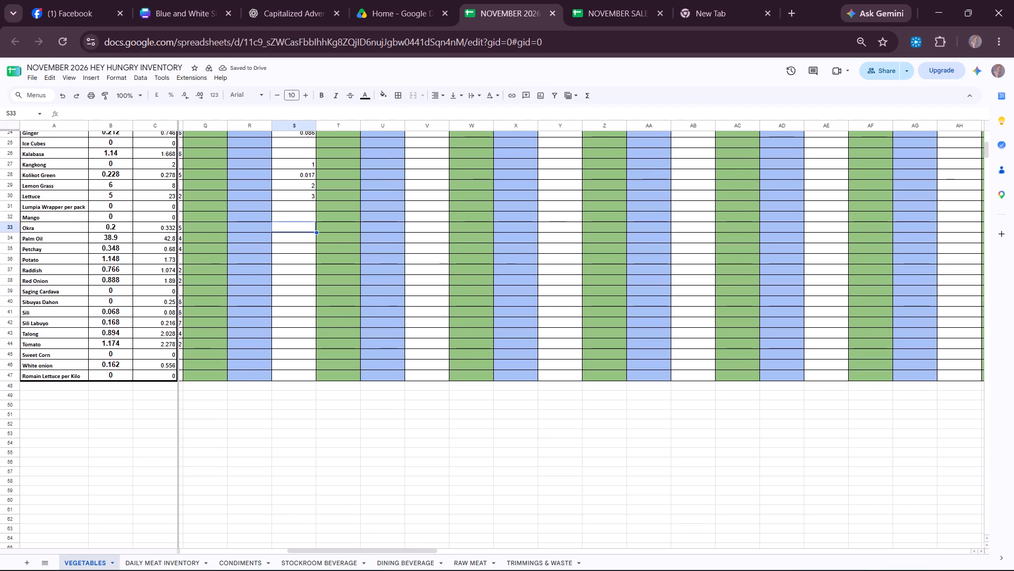
scroll(314, 253, "down", 1)
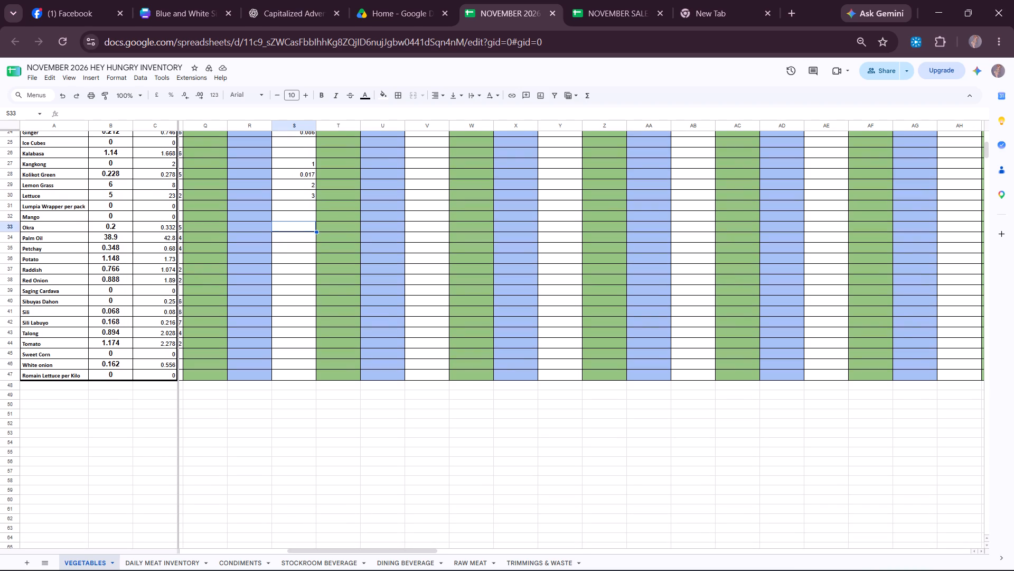
scroll(314, 253, "down", 1)
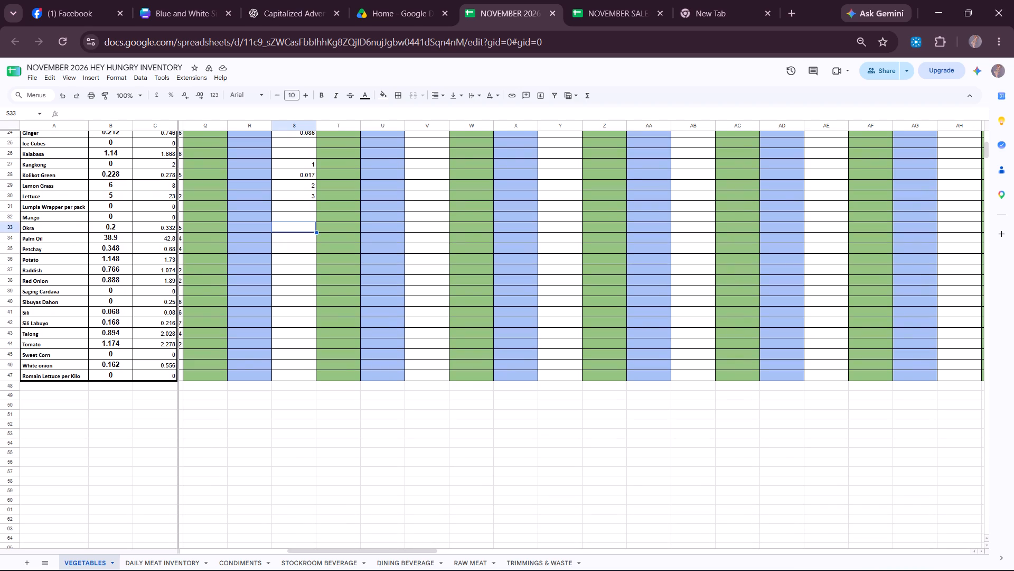
scroll(314, 253, "down", 1)
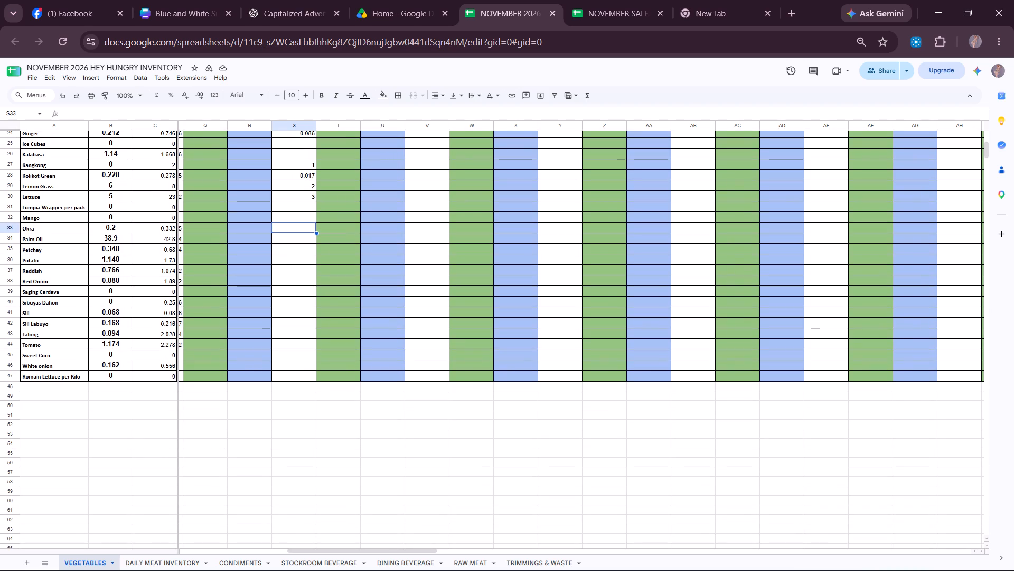
key("Down")
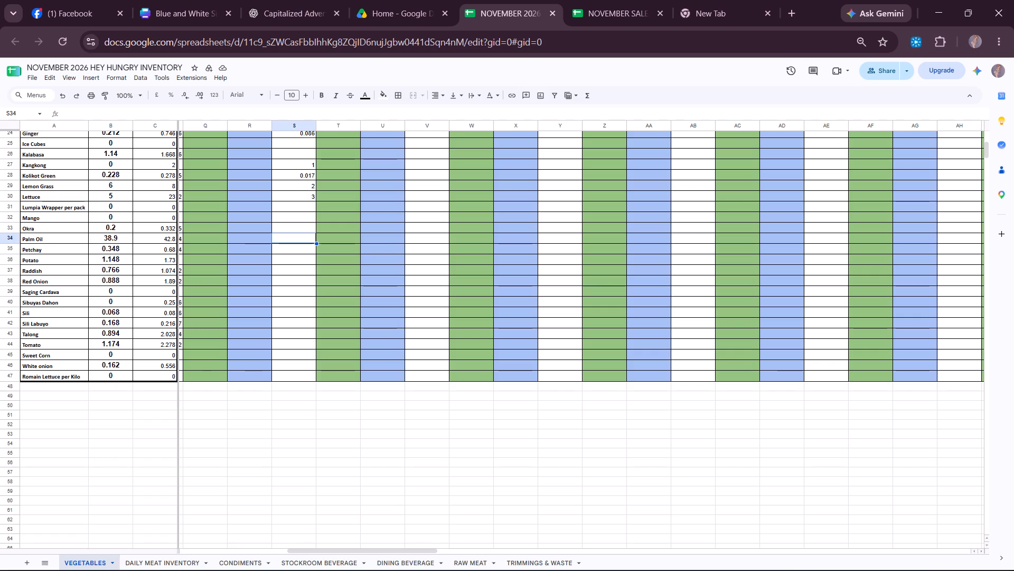
type("1.2")
key("Down")
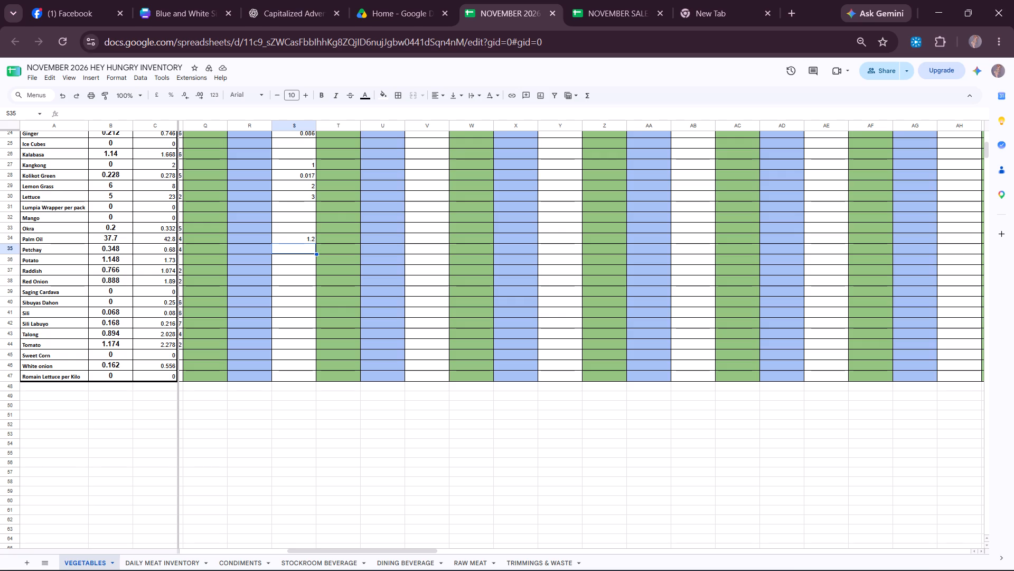
type(".1")
key("Down")
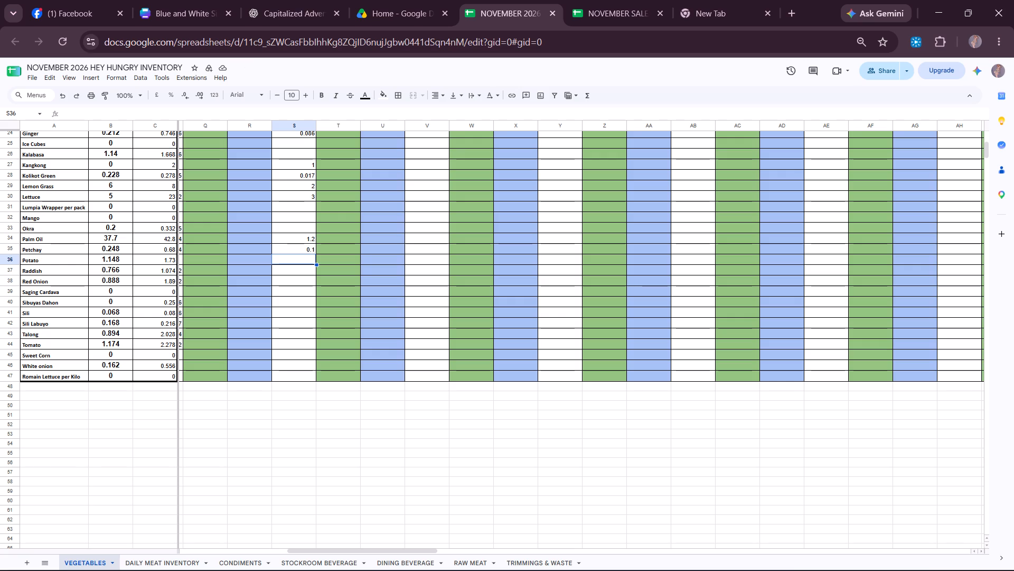
Record 0.32 as the day 05 OUT quantity for Red Onion, leaving Potato and Raddish blank.
key("Down")
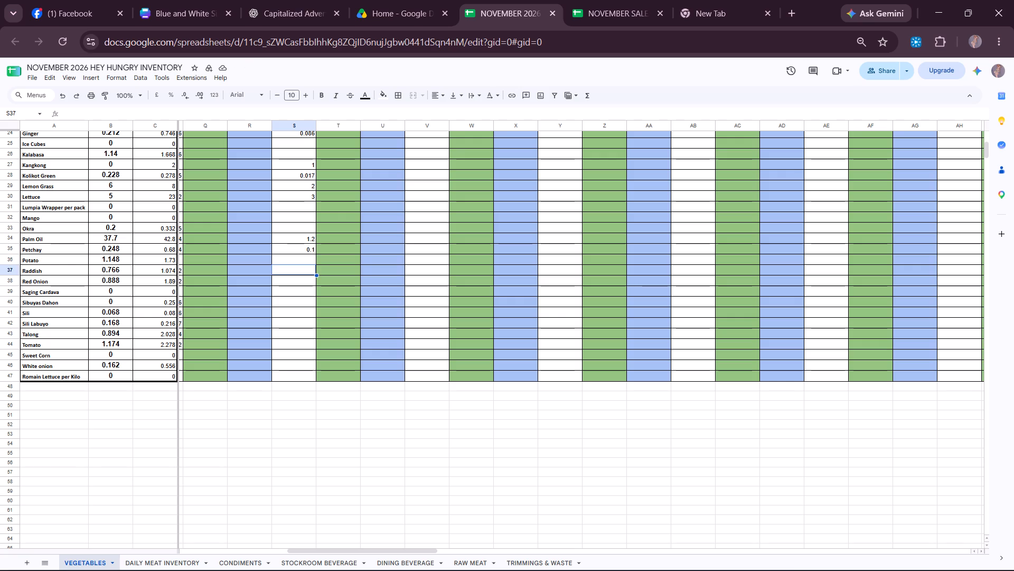
key("Down")
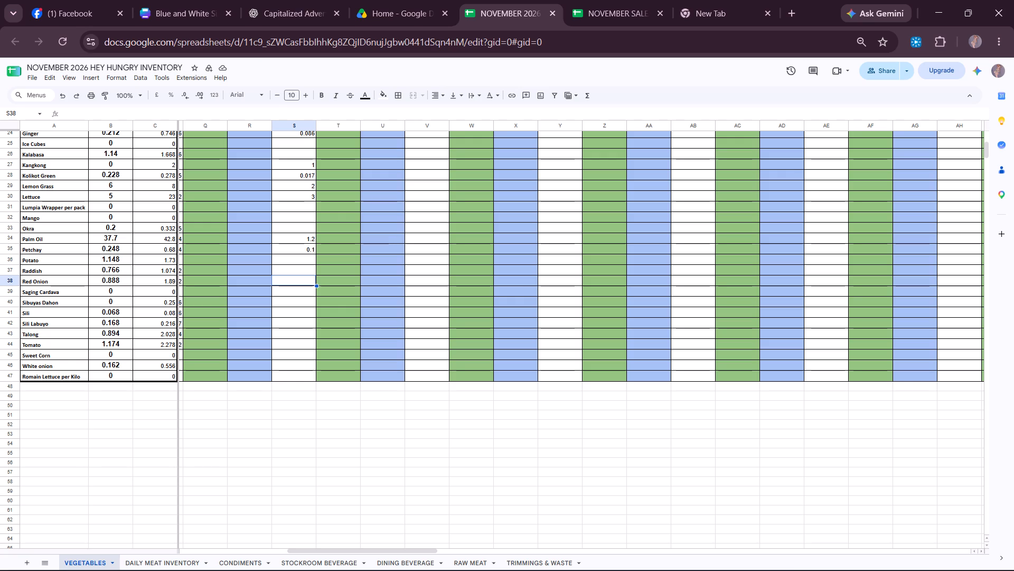
type(".32")
key("Down")
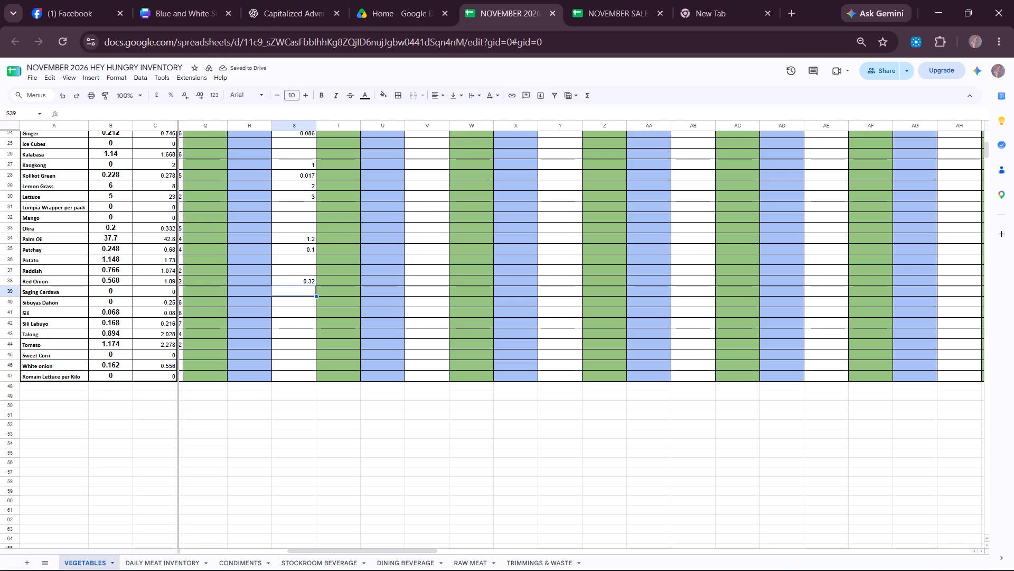
Skip Saging Cardava and Sibuyas Dahon, and record the day 05 OUT quantities 0.004 for Sili and 0.05 for Sili Labuyo.
key("Down")
key("Down")
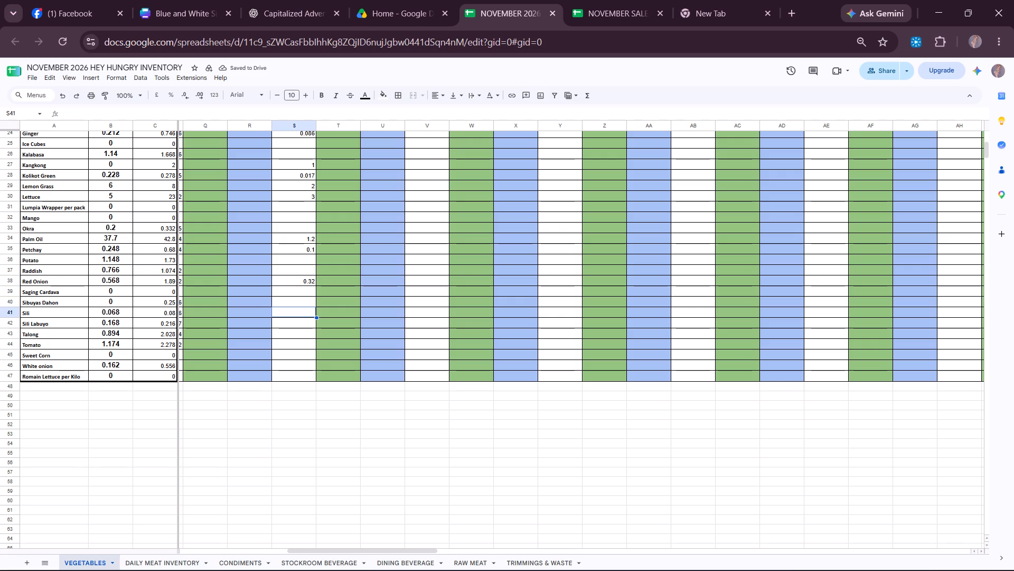
type(".00")
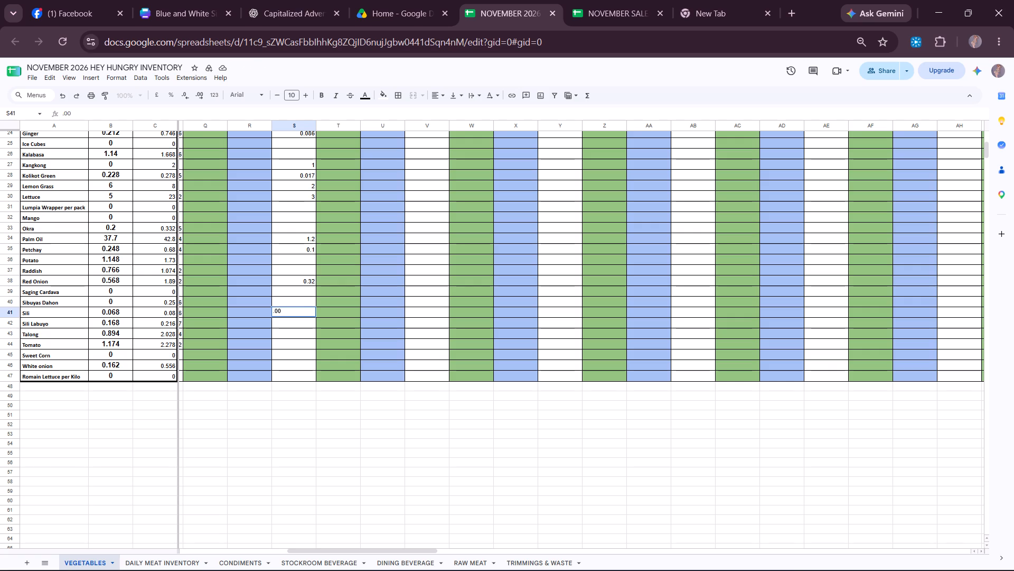
key("4")
key("Down")
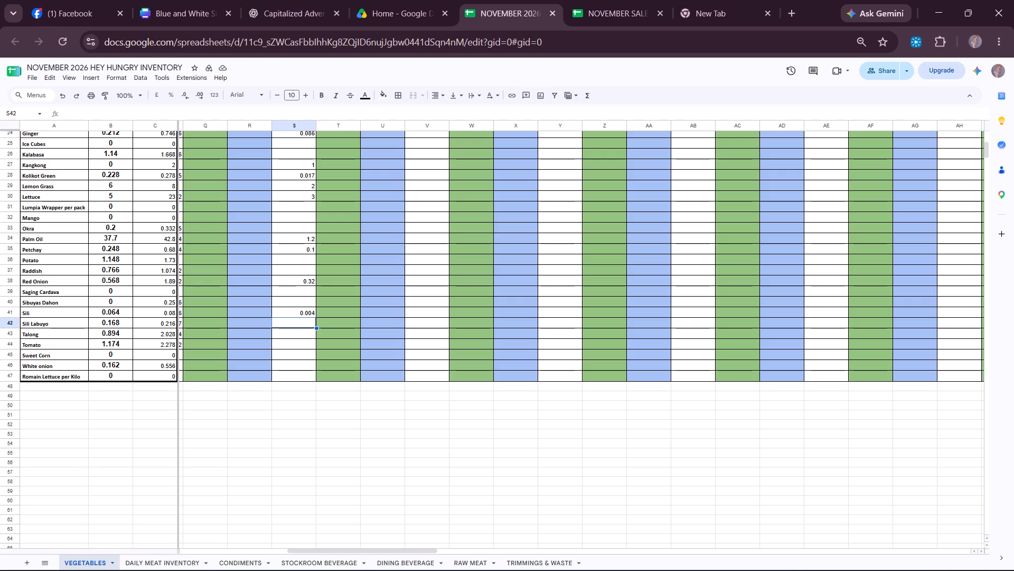
type(".05")
key("Down")
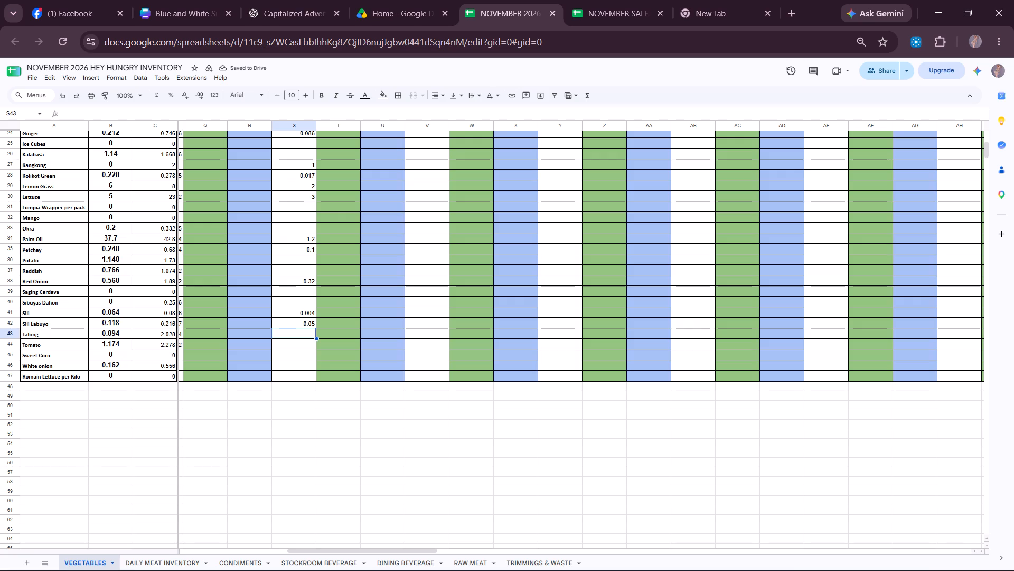
Record the day 05 OUT quantities 0.08 for Talong and 0.18 for Tomato.
type(".080")
key("Down")
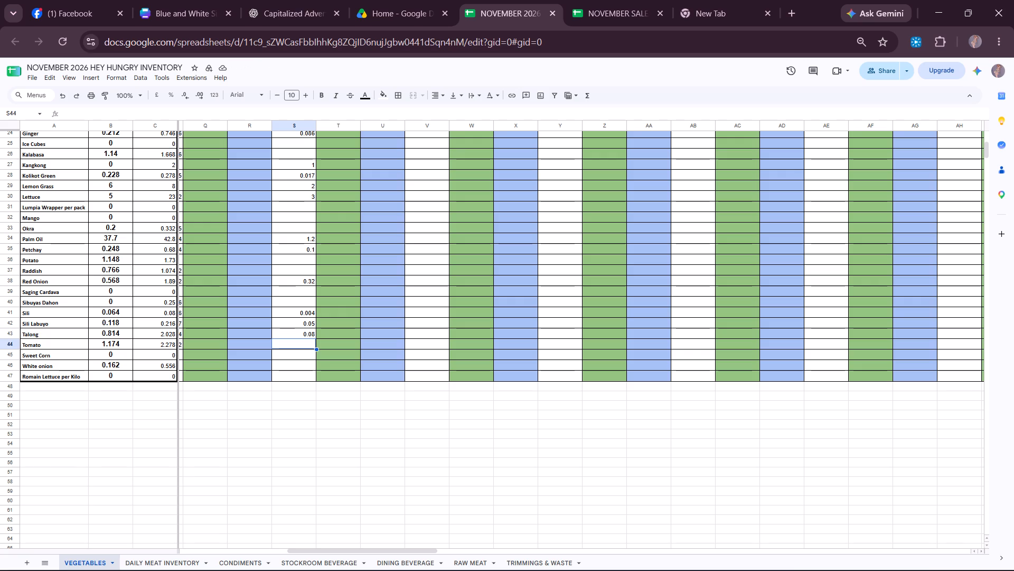
type(".18")
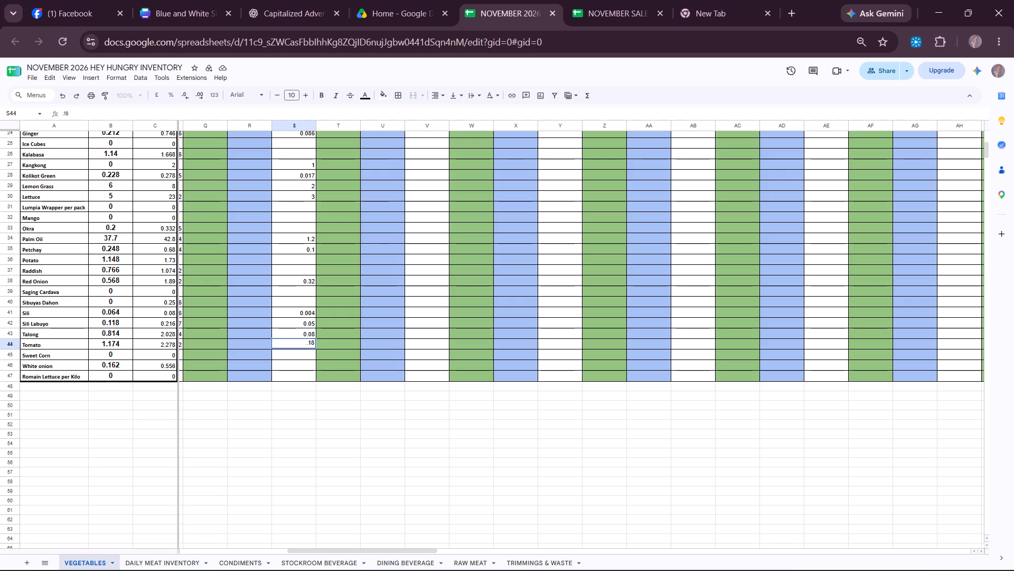
key("Down")
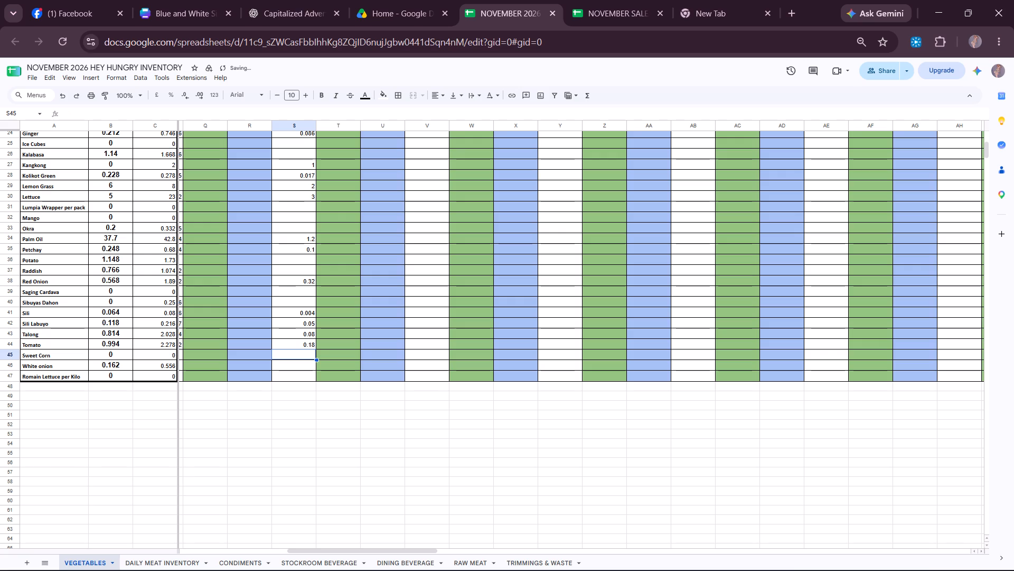
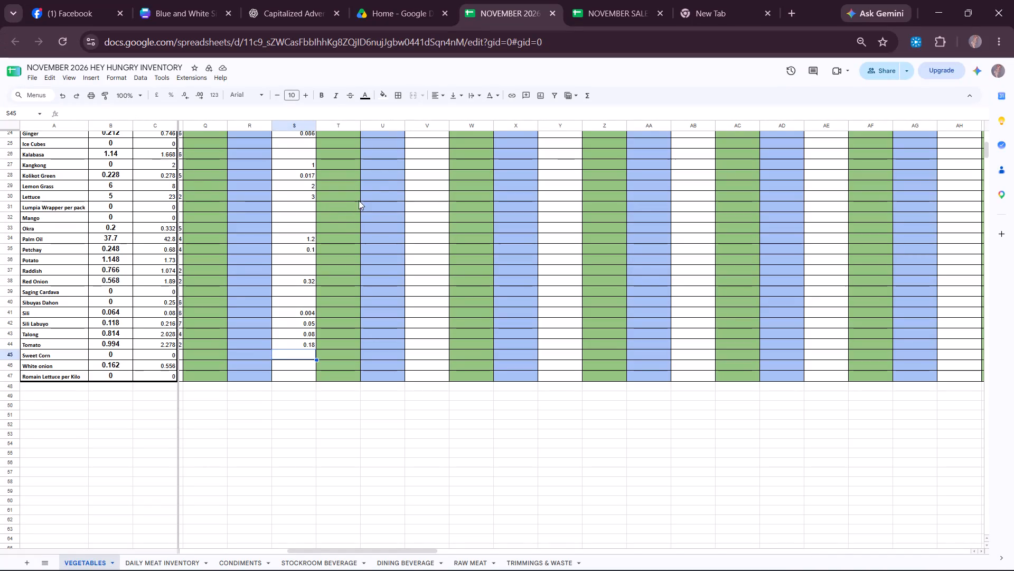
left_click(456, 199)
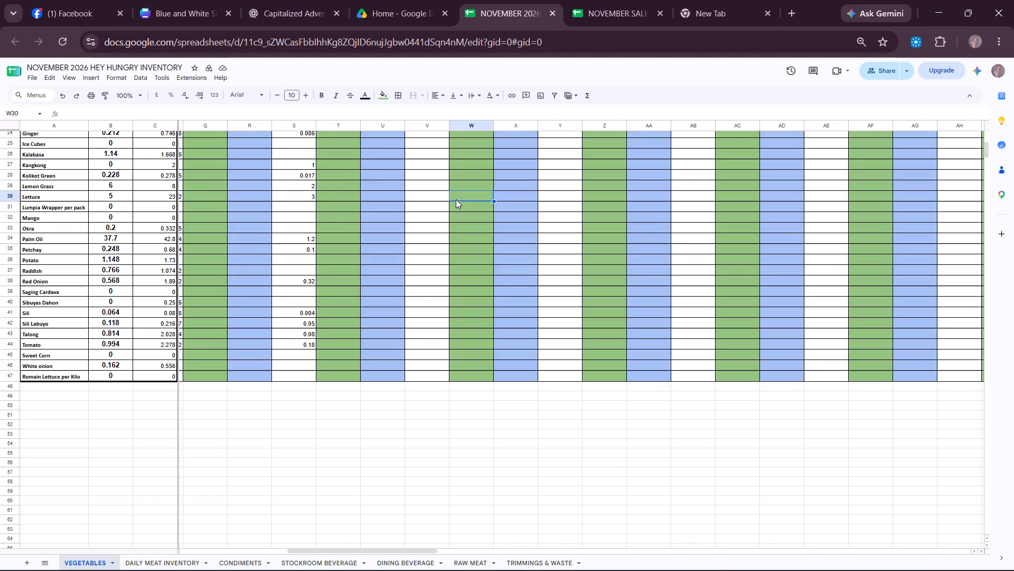
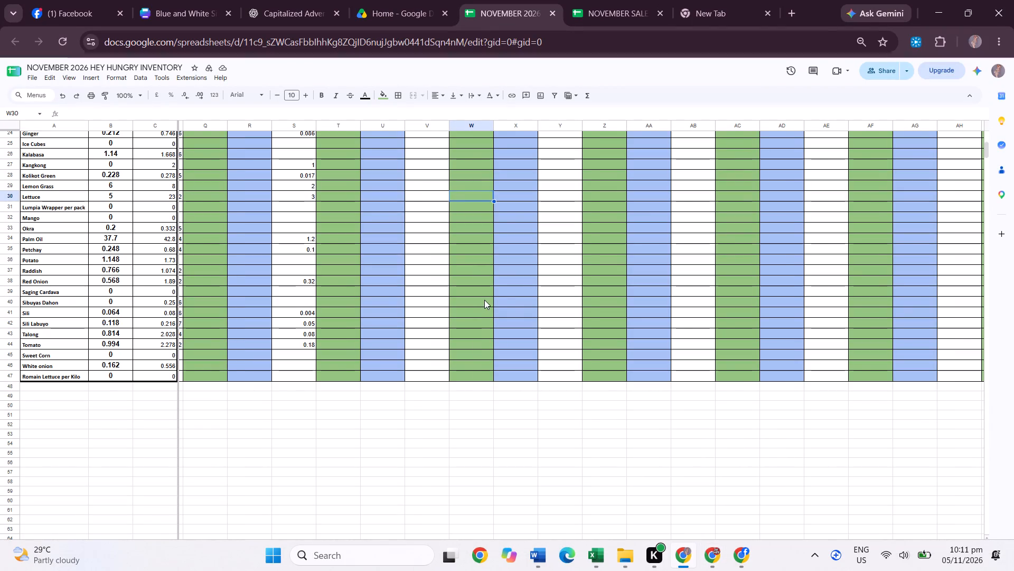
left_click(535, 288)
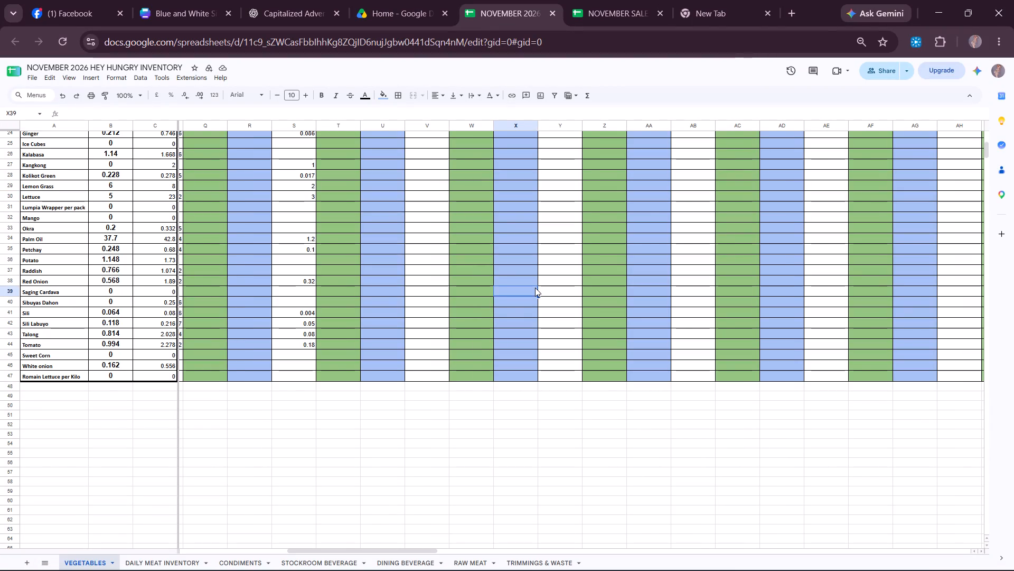
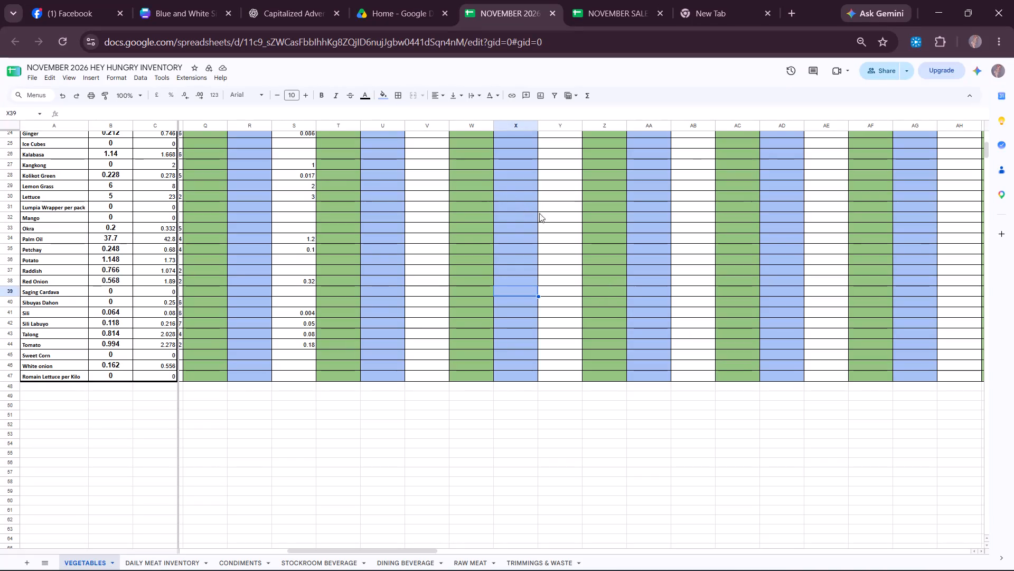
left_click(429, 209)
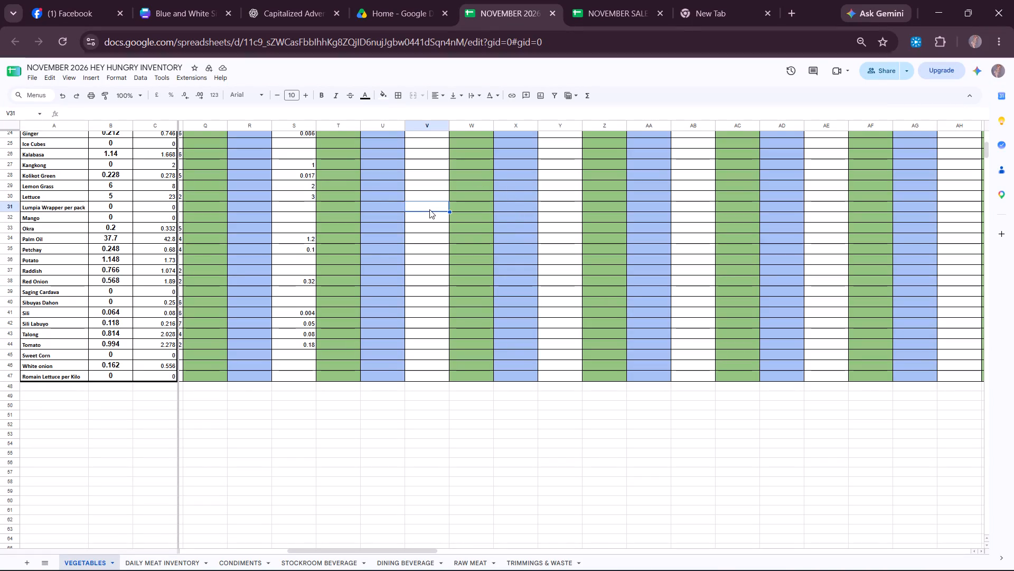